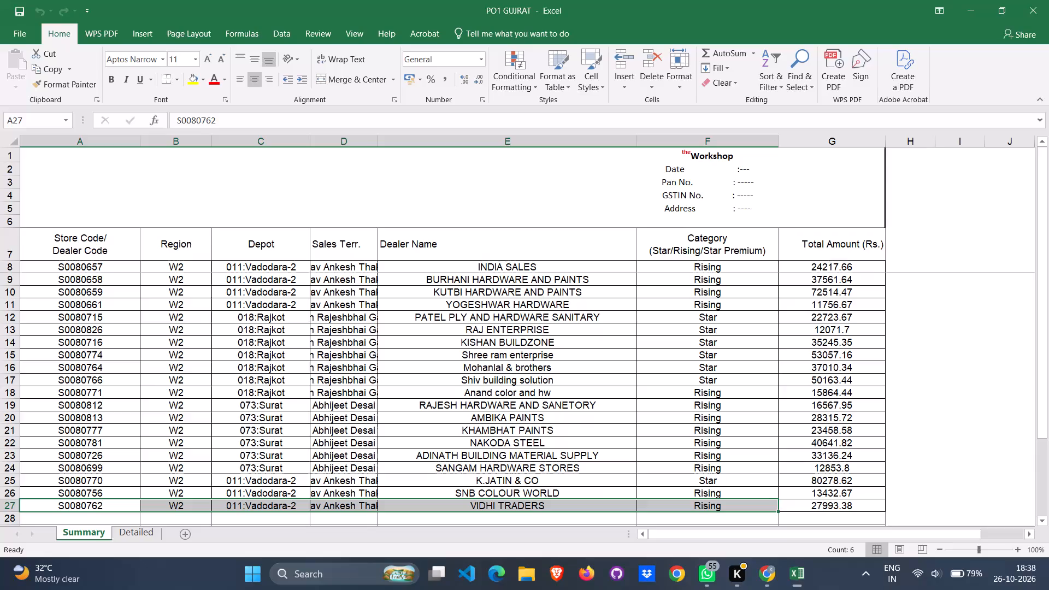
Open the Detailed sheet of PO1 GUJRAT and select the Amount cell of the INDIA SALES Packaging @3% row.
scroll(568, 339, "down", 5)
scroll(568, 339, "up", 12)
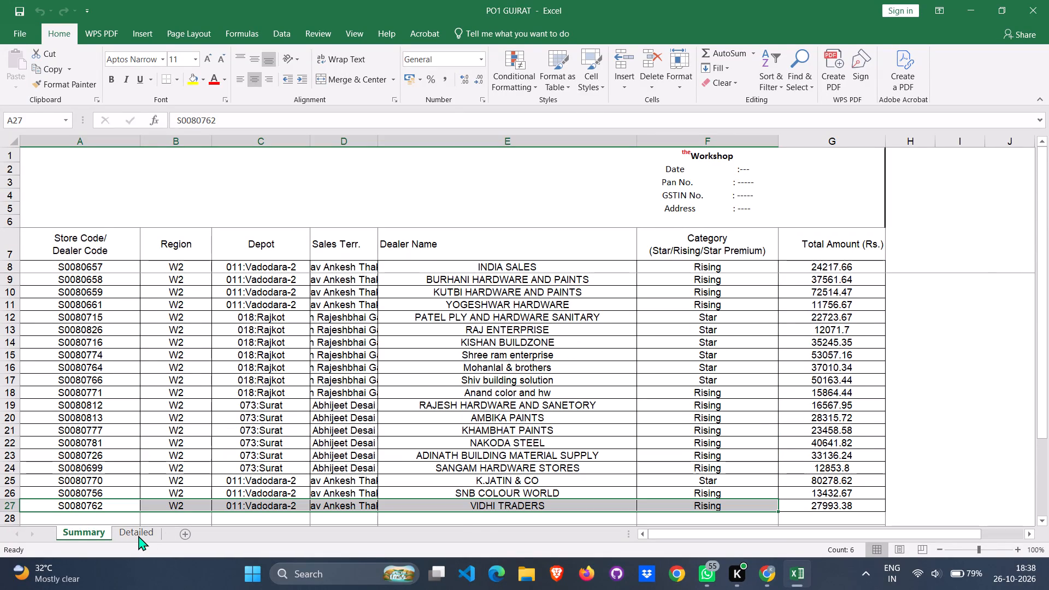
left_click(138, 535)
scroll(461, 381, "up", 6)
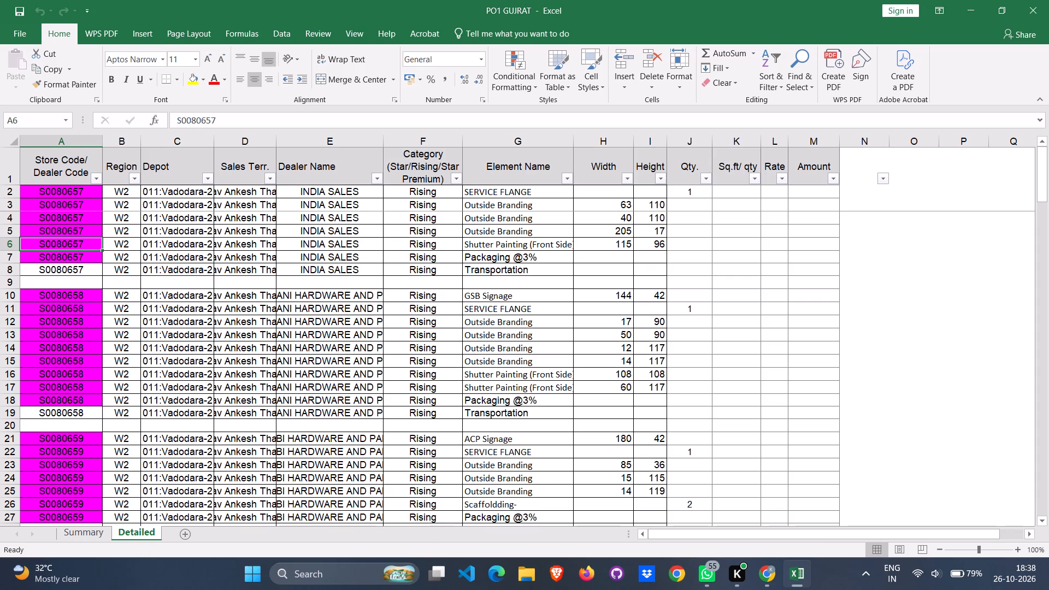
scroll(703, 316, "up", 4)
scroll(699, 335, "down", 3)
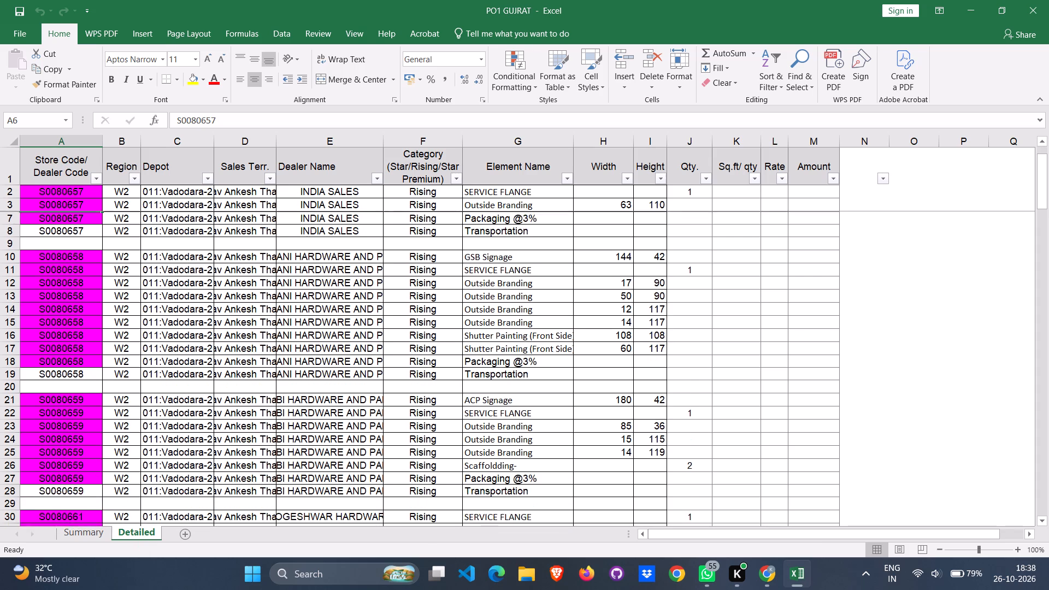
scroll(699, 335, "up", 10)
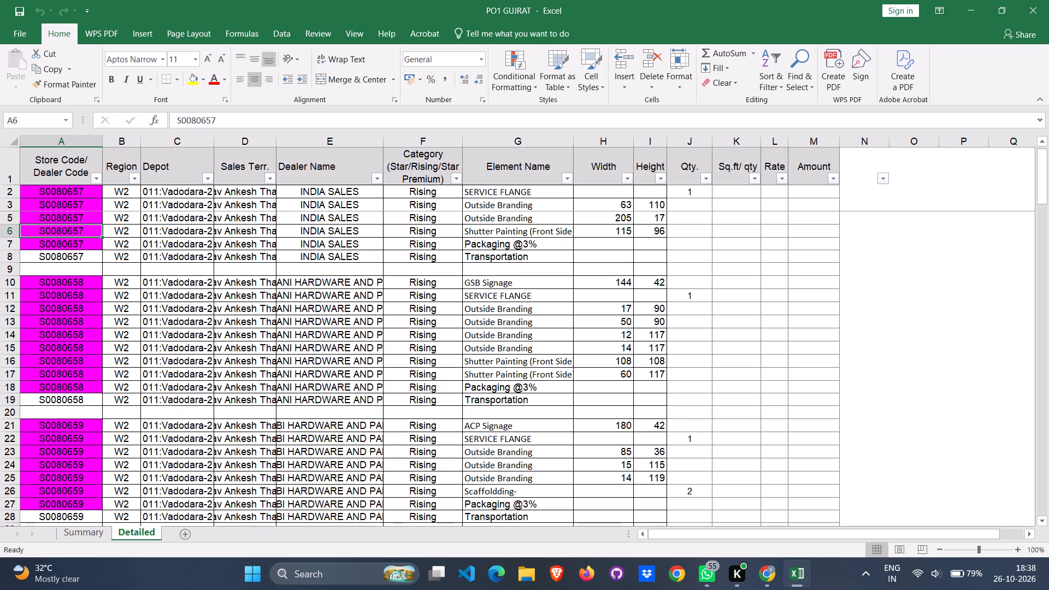
left_click(805, 259)
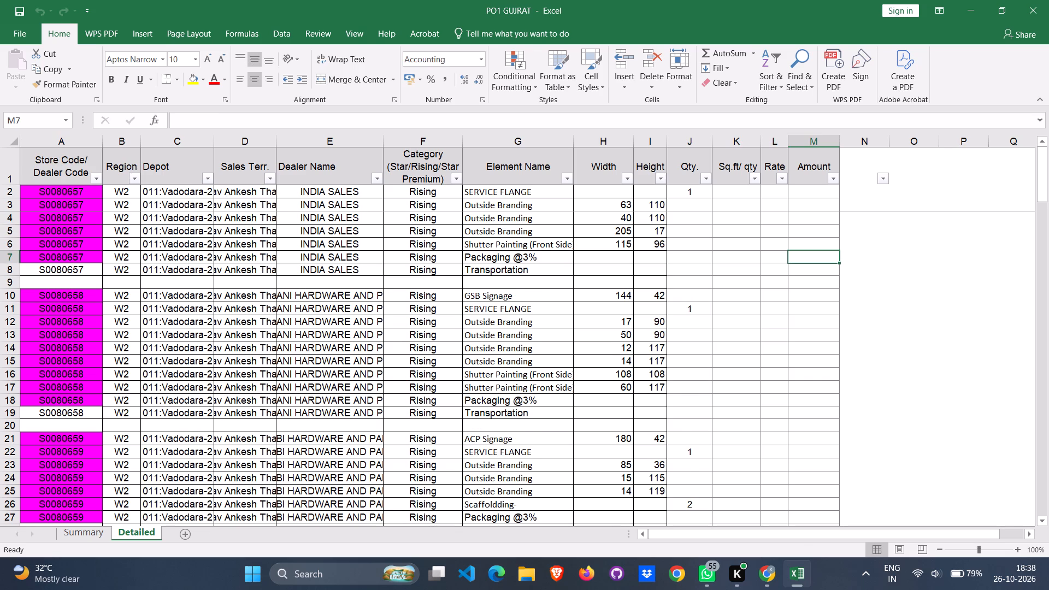
scroll(726, 319, "up", 10)
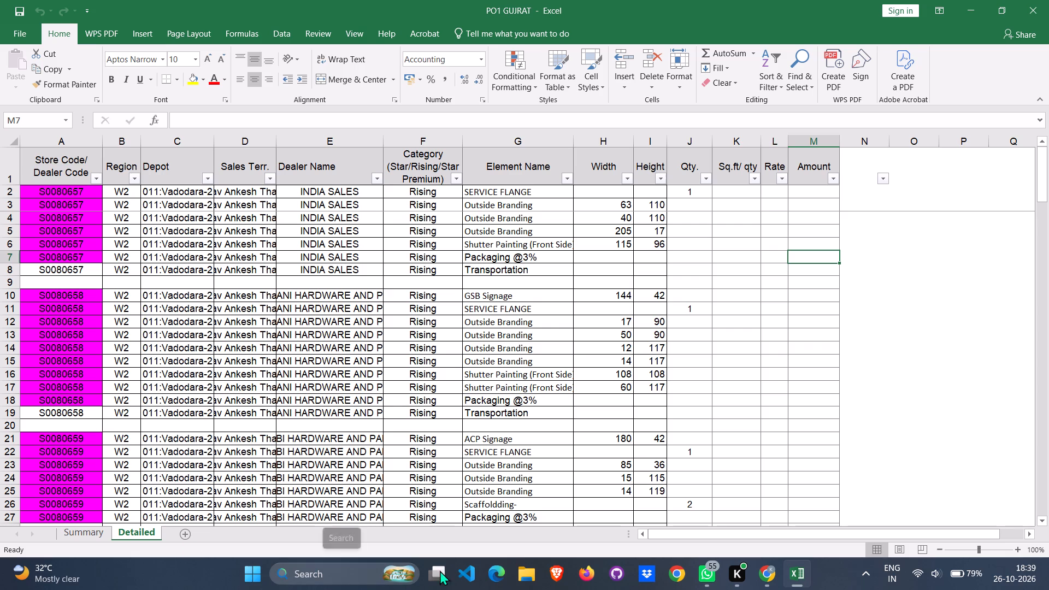
In File Explorer, search Documents > Berger 2026 > SEPARATAION ESTIMATE for INDIA and open the INDIA SALES quotation workbook.
left_click(527, 572)
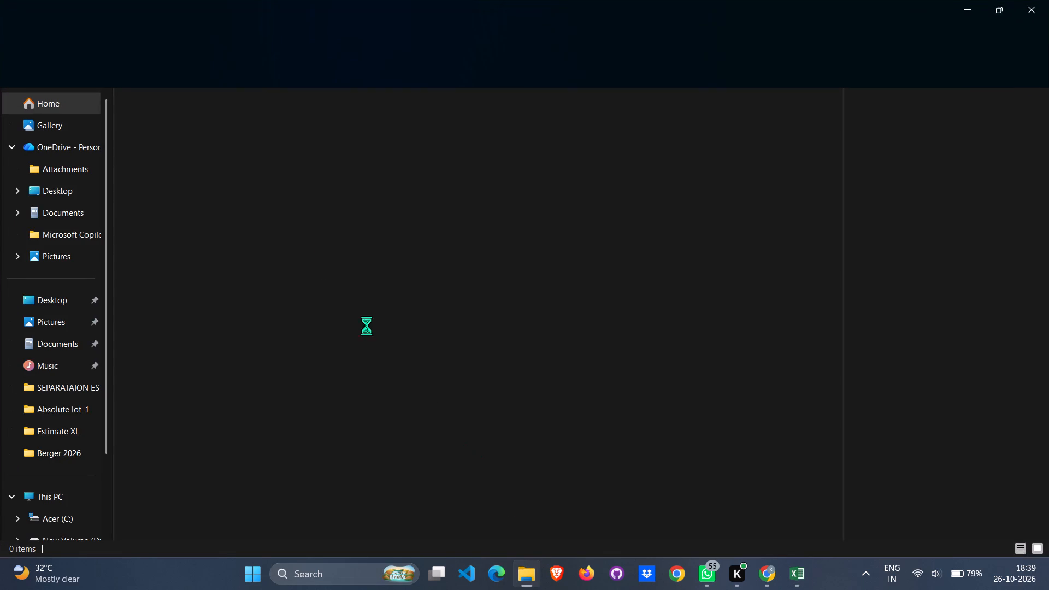
left_click(60, 341)
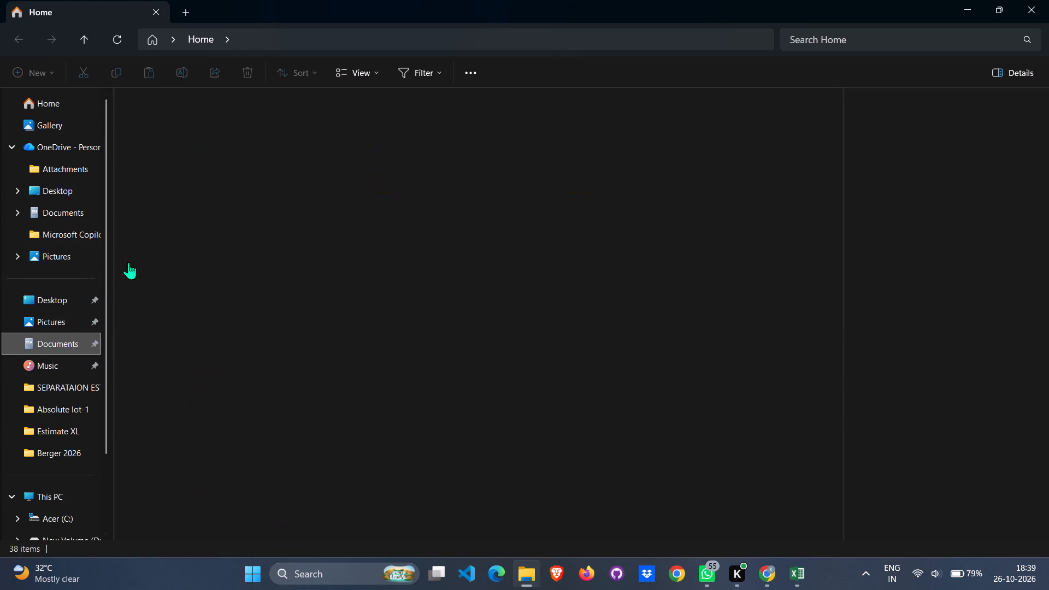
double_click(157, 142)
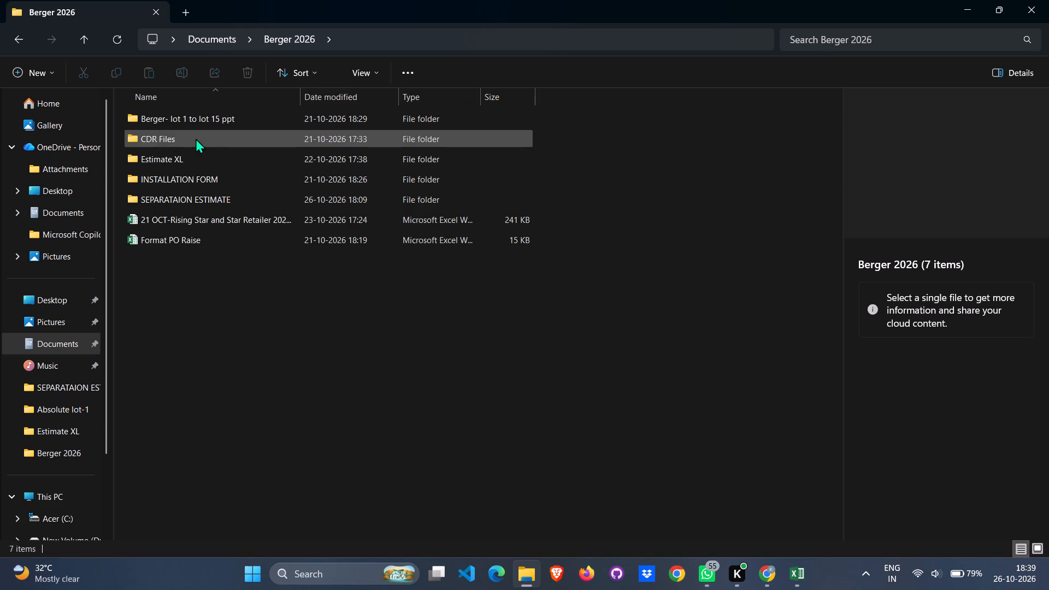
double_click(234, 199)
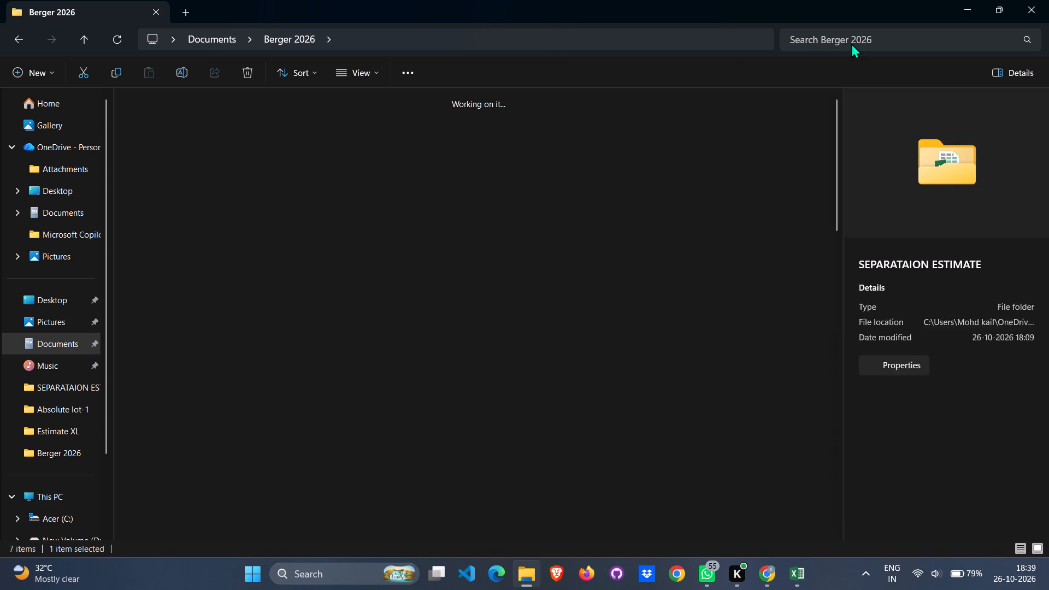
left_click(854, 38)
type("INDIA")
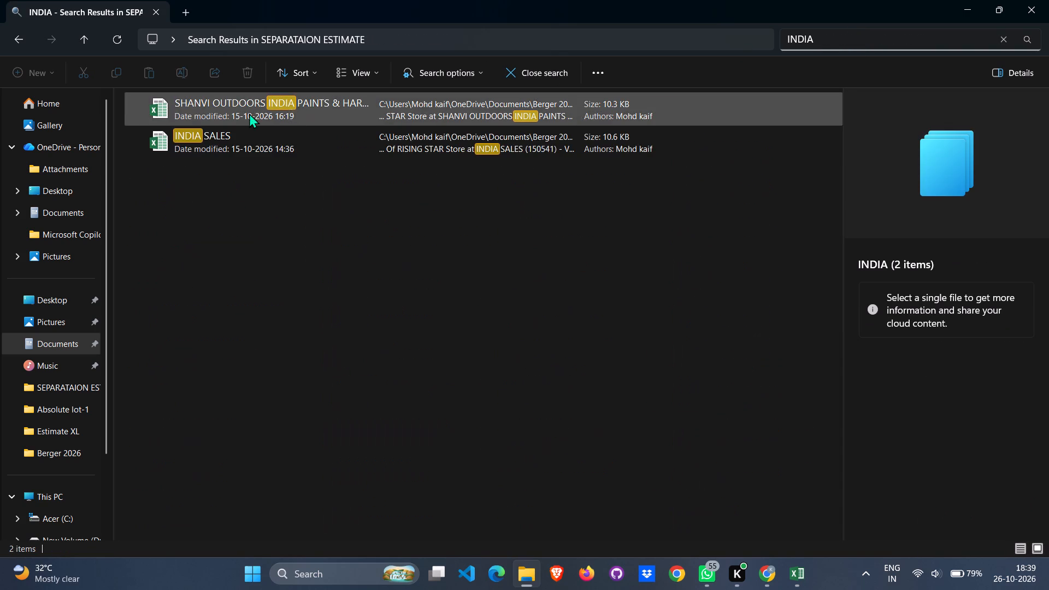
double_click(339, 141)
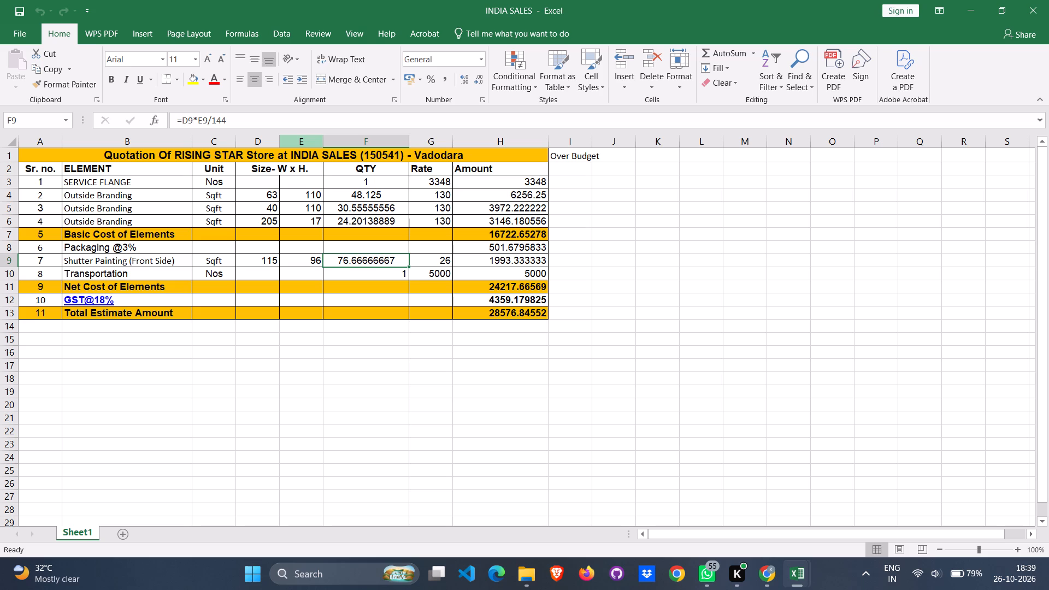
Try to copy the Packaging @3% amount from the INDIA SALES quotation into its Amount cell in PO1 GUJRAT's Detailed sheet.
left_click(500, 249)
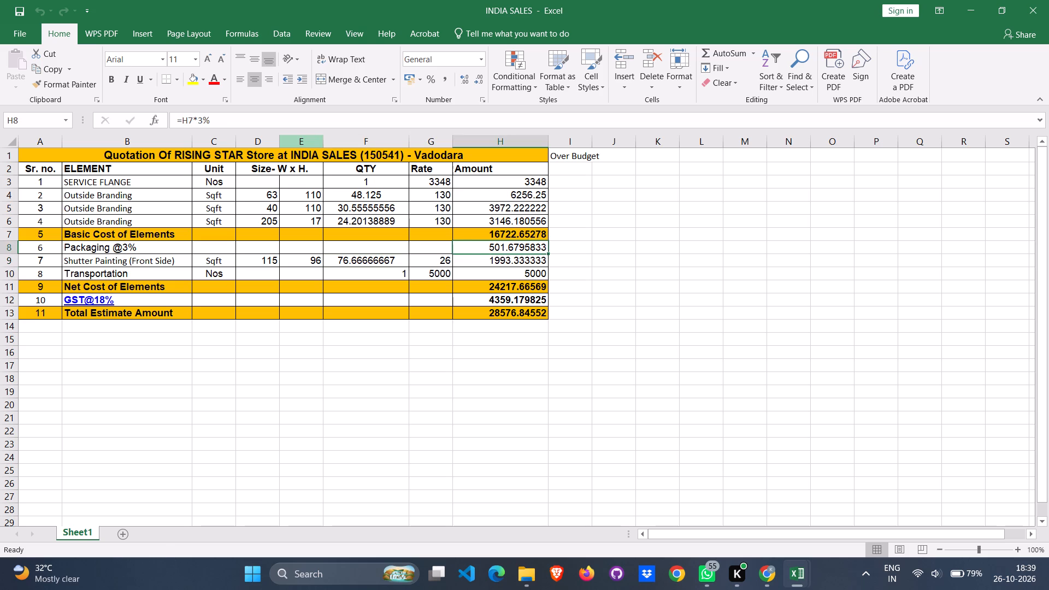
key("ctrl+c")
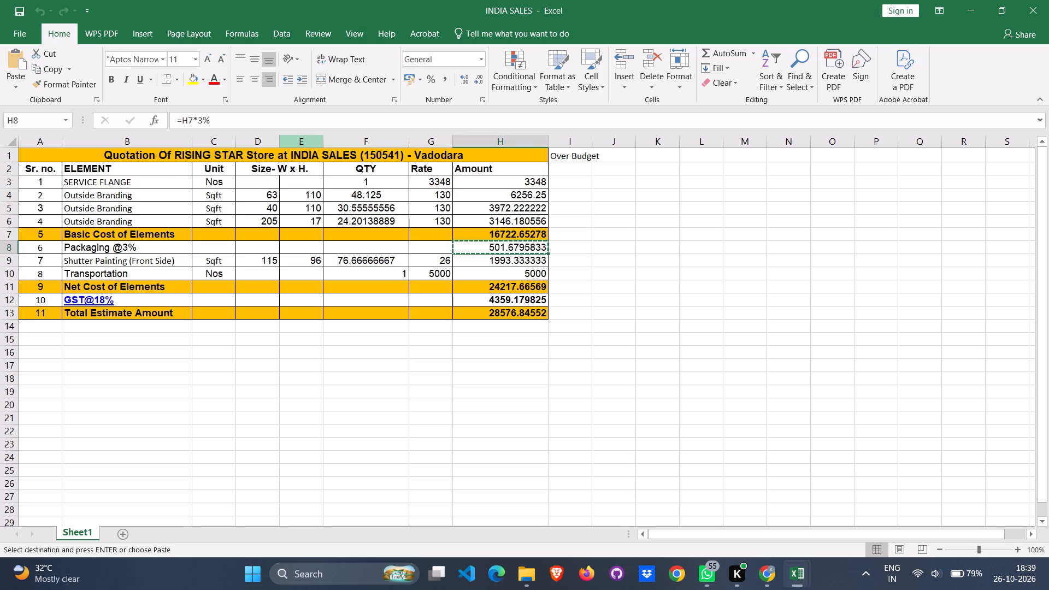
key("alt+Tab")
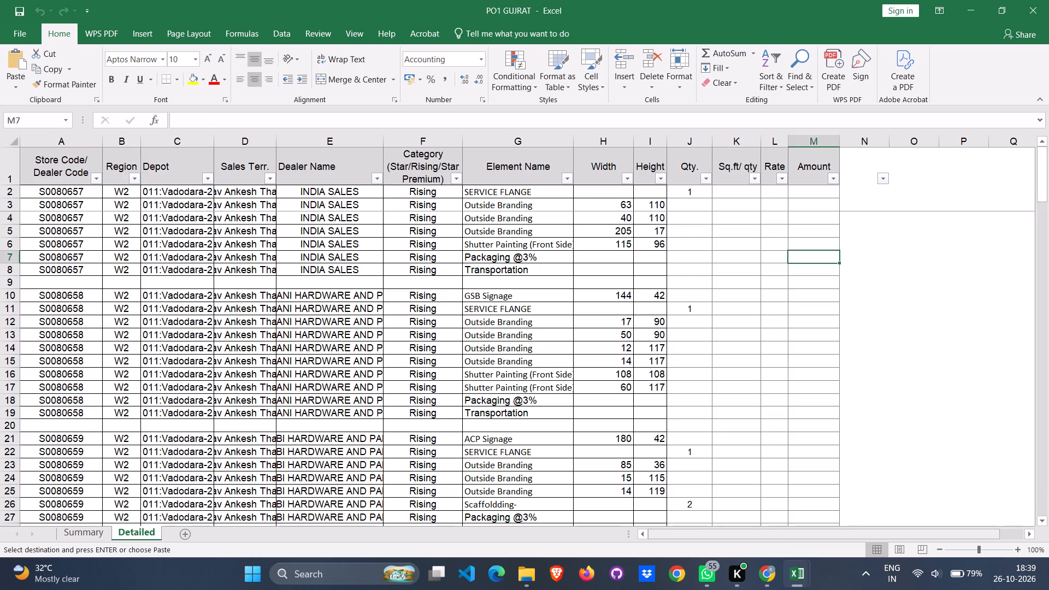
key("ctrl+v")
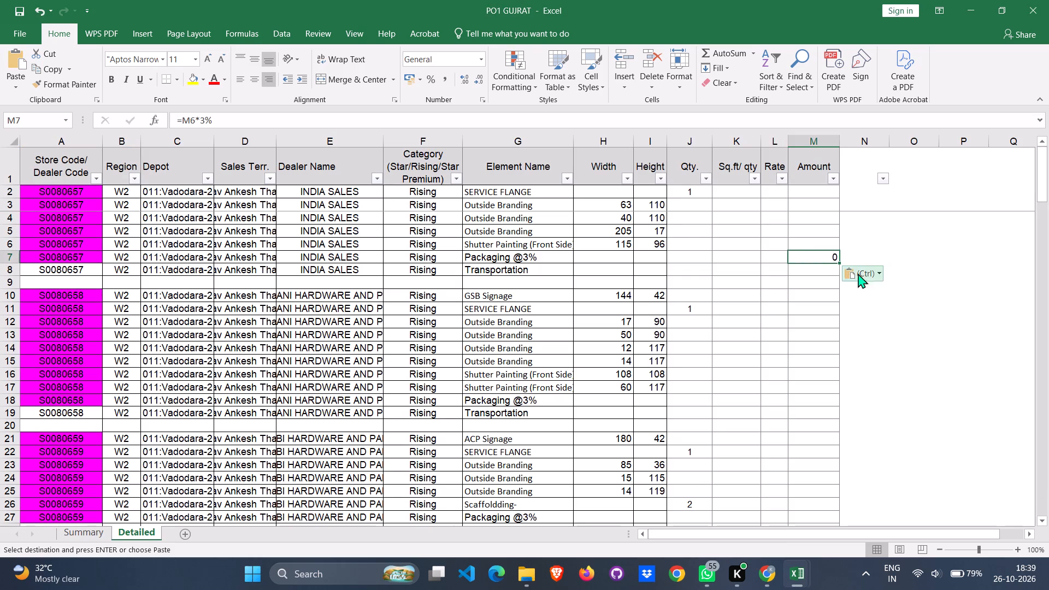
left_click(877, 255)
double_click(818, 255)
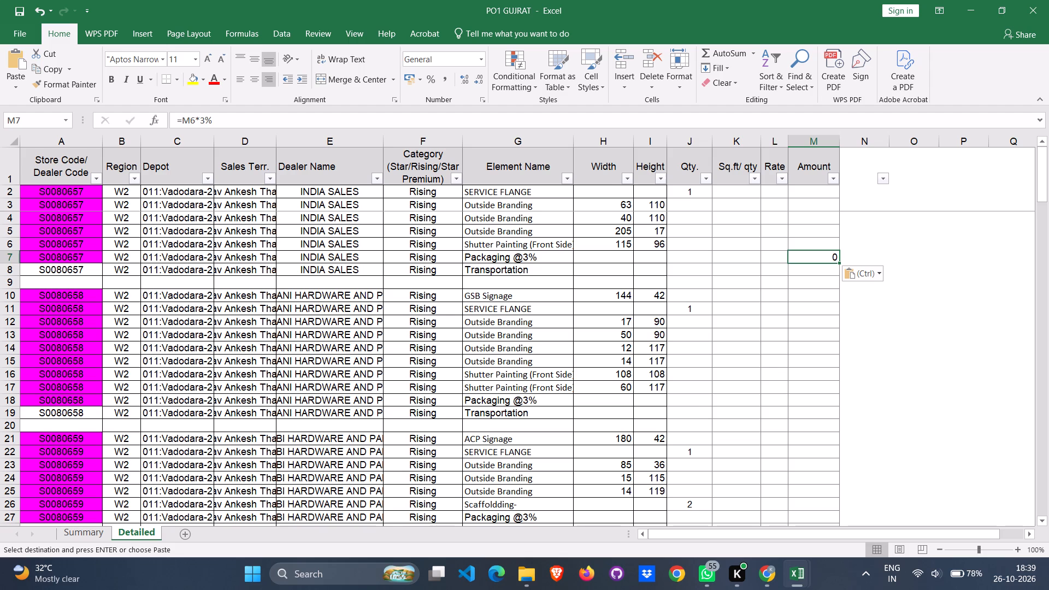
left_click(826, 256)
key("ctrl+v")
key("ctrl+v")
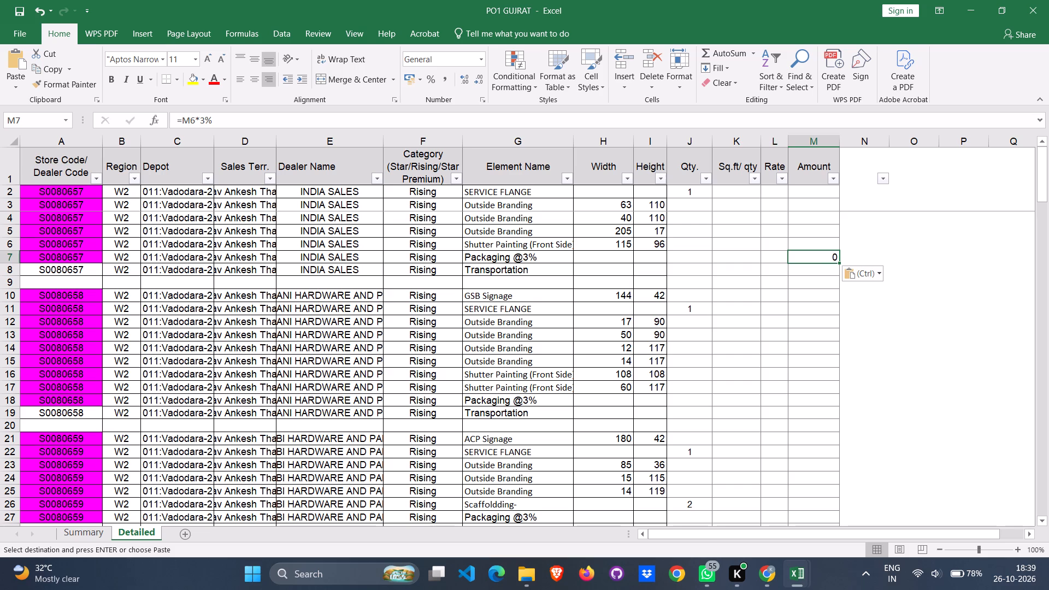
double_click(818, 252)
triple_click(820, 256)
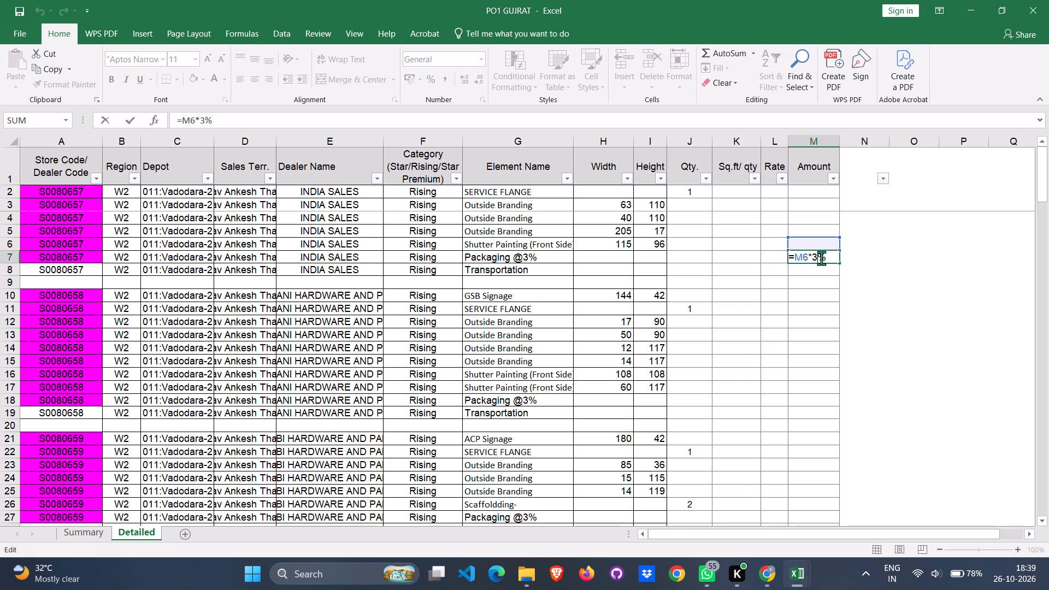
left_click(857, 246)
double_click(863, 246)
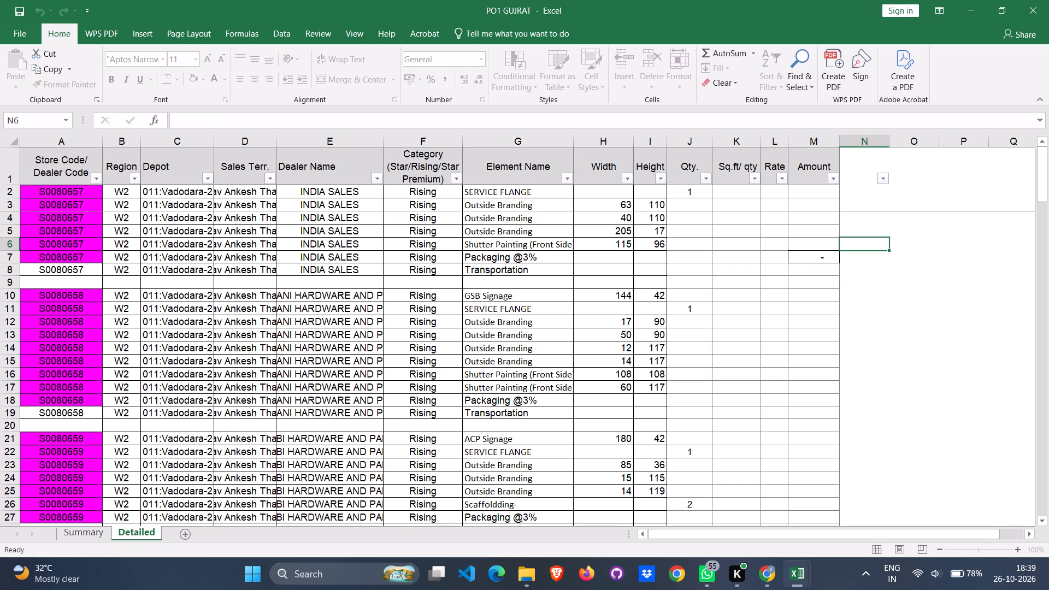
Replace the pasted formula in the INDIA SALES Packaging @3% Amount cell with 501.67, checking the quotation, and save the workbook.
double_click(823, 258)
key("alt+Tab")
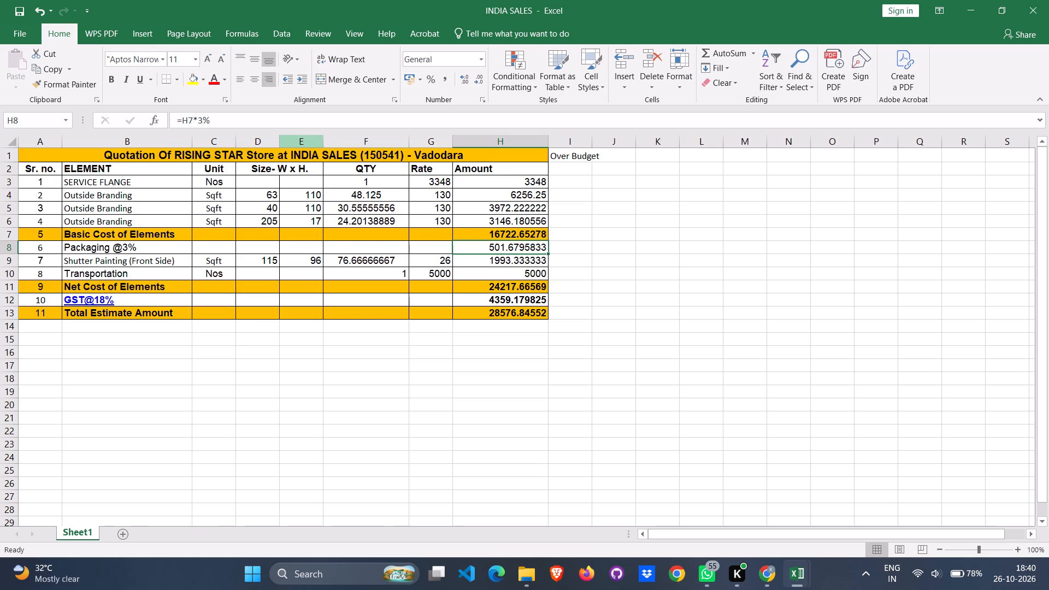
key("alt+Tab")
key("5")
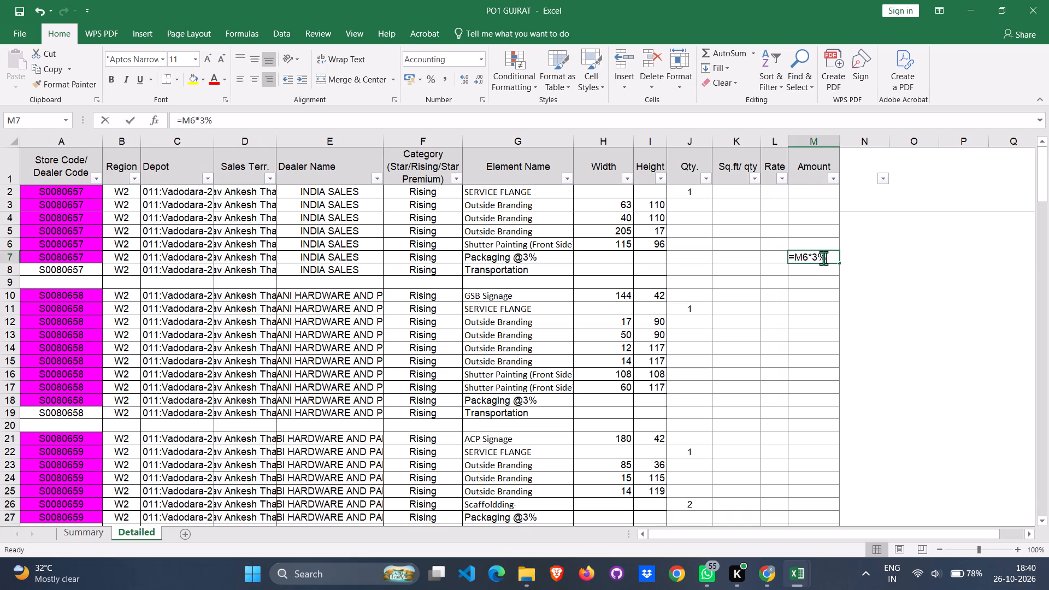
type("01")
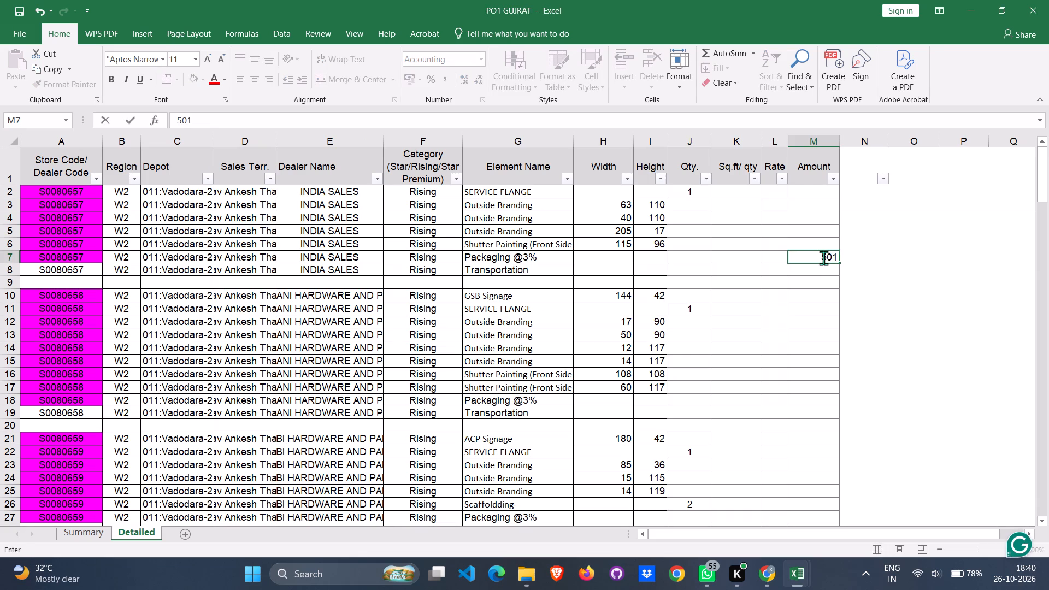
key("period")
key("6")
key("alt+Tab")
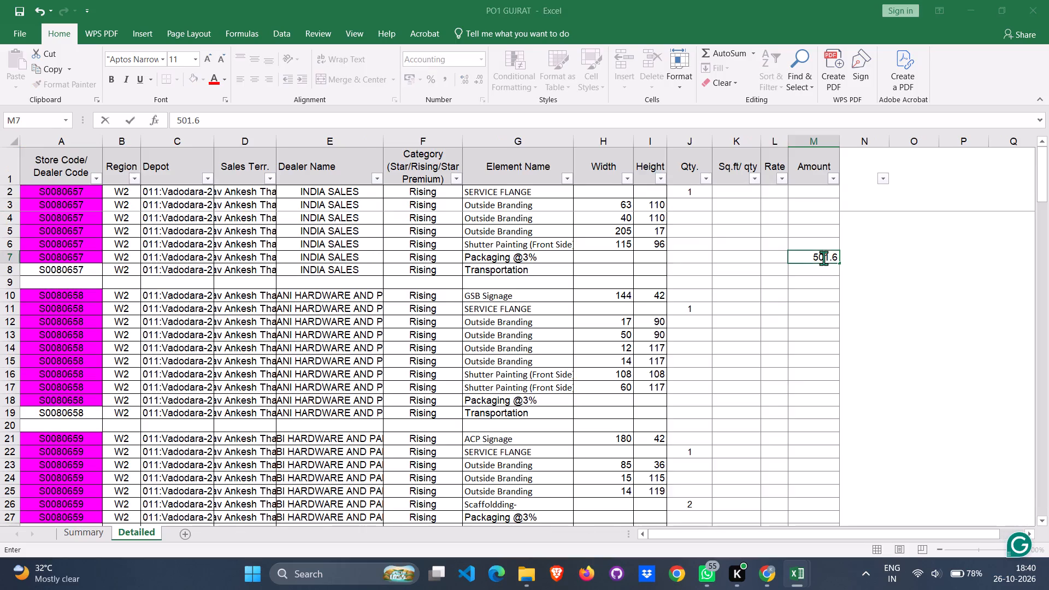
key("alt+Tab")
key("alt+Tab")
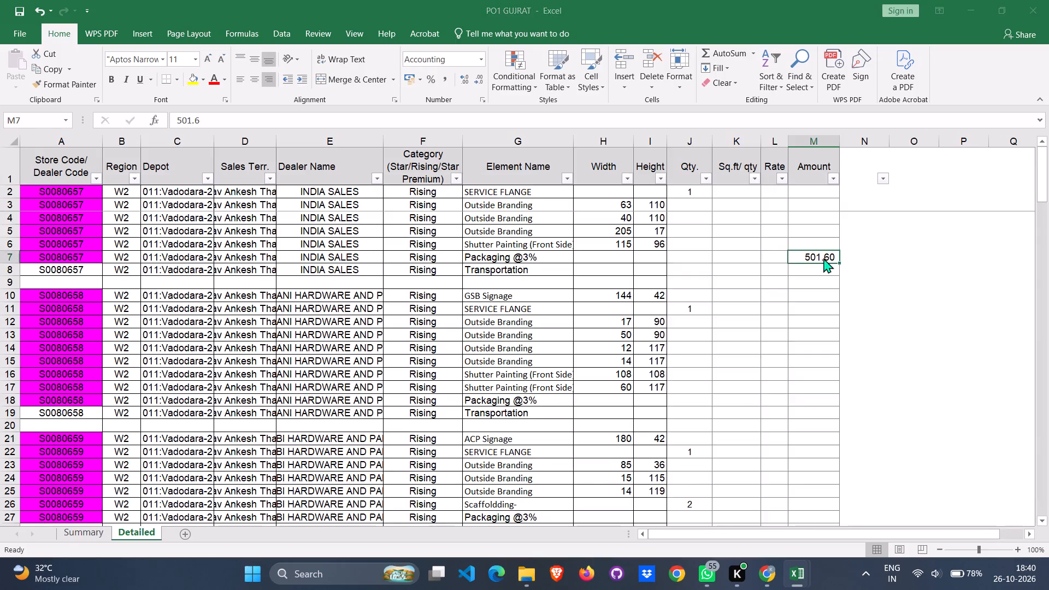
key("alt+Tab")
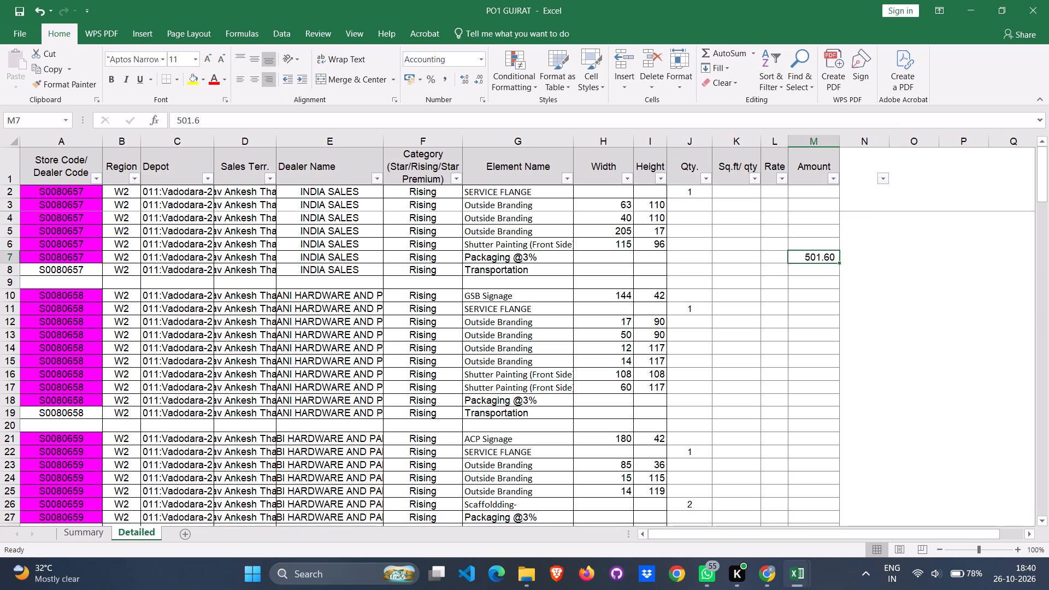
key("5")
type("01.")
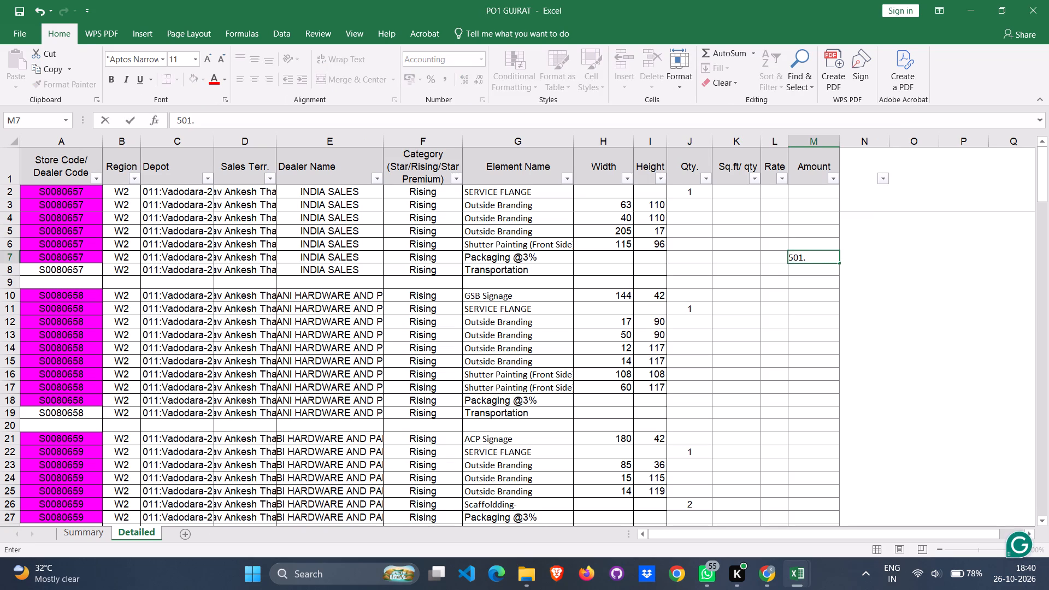
key("6")
key("7")
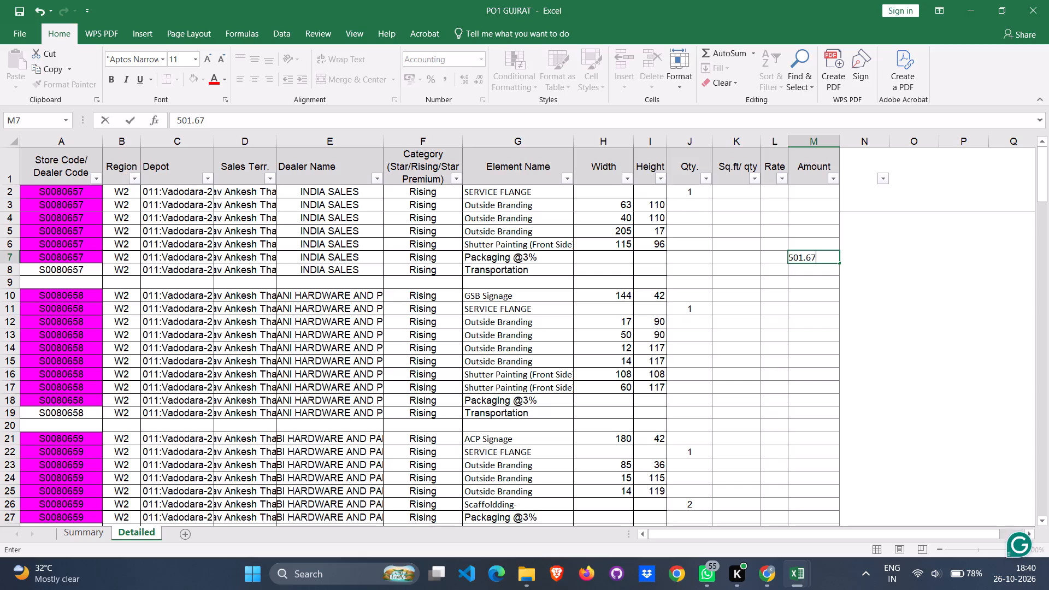
key("ctrl+s")
Enter 5000 as the INDIA SALES Transportation amount in the Detailed sheet and save the workbook.
key("alt+Tab")
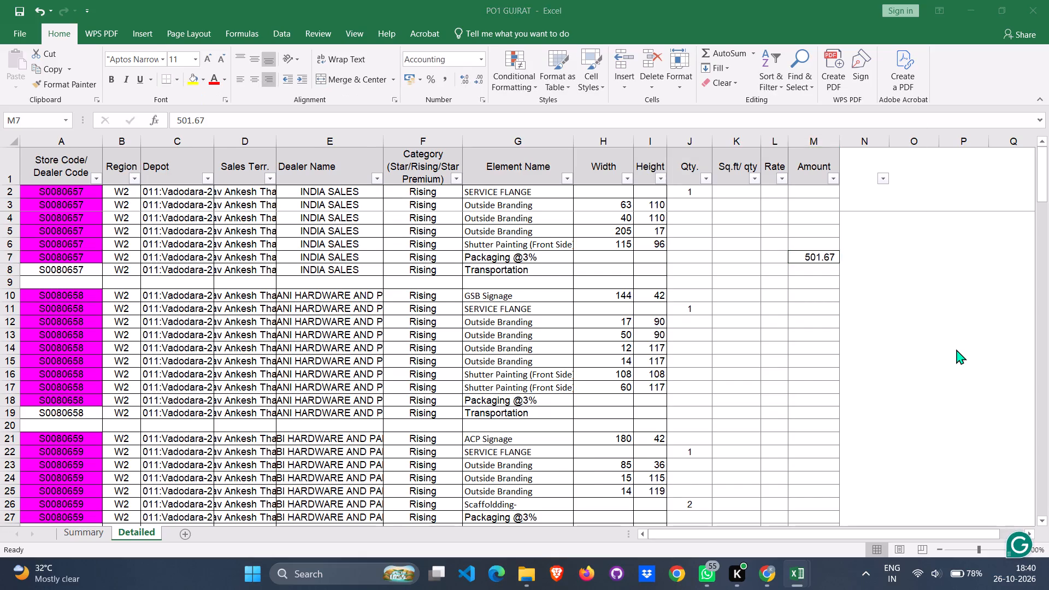
key("alt+Tab")
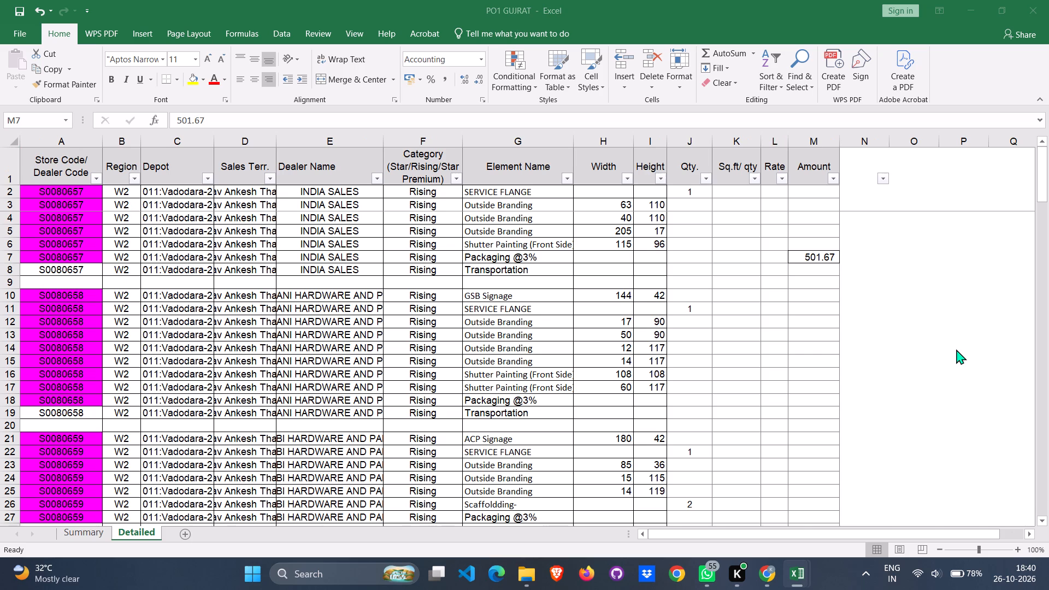
left_click(820, 271)
type("5000")
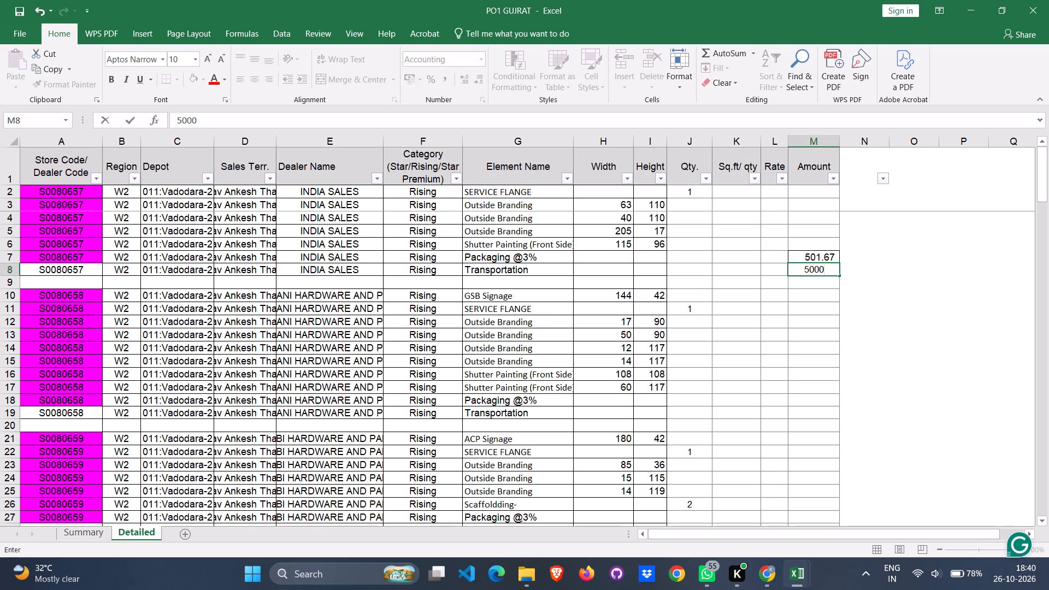
key("ctrl+s")
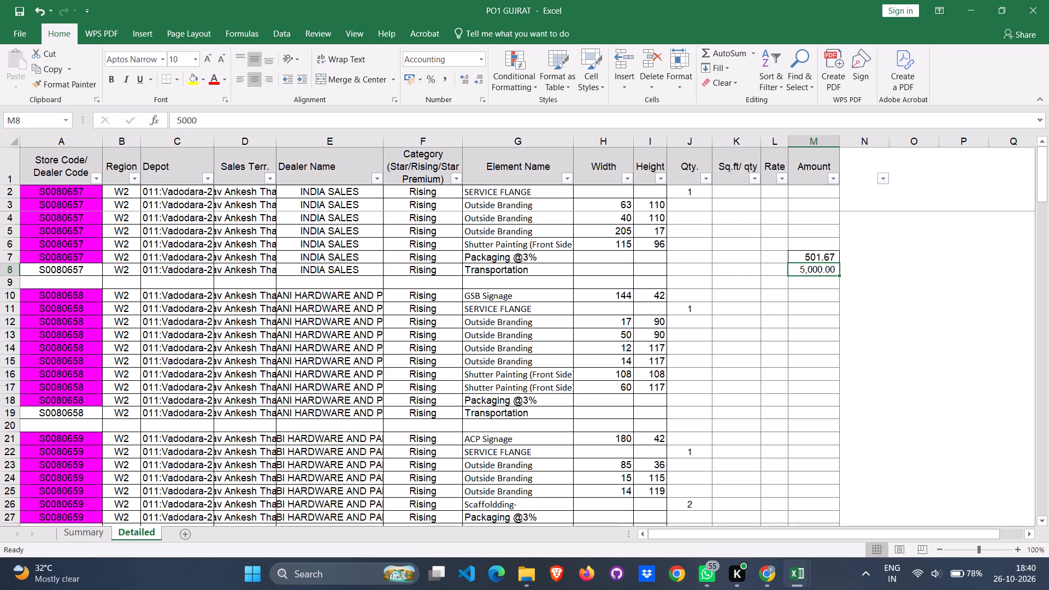
Close the INDIA SALES quotation, search the SEPARATAION ESTIMATE folder in File Explorer for BURHANI and open the BURHANI HARDWARE AND PAINTS workbook.
left_click(10, 401)
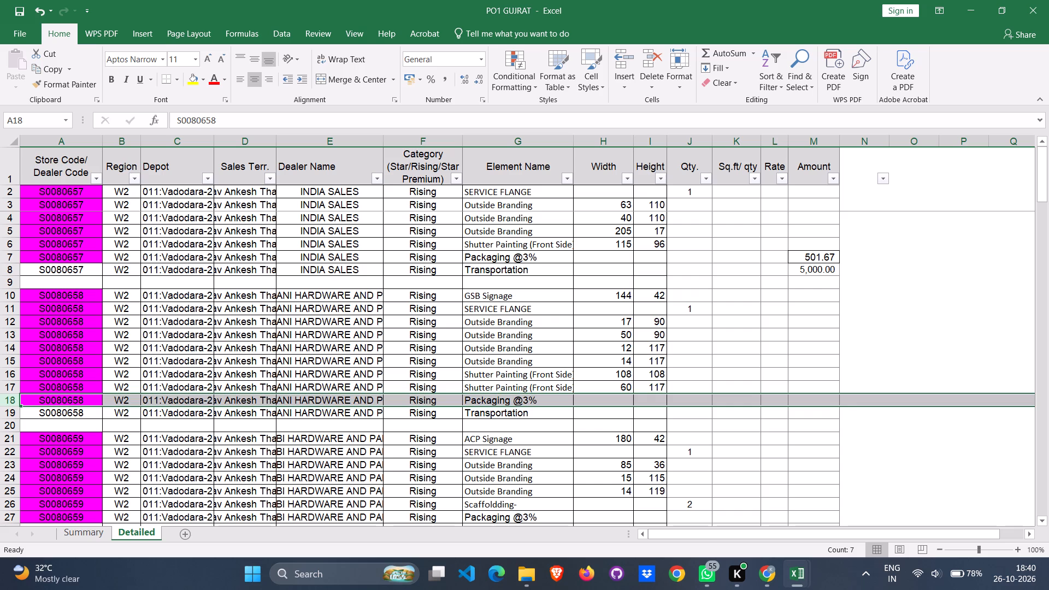
double_click(328, 296)
triple_click(328, 296)
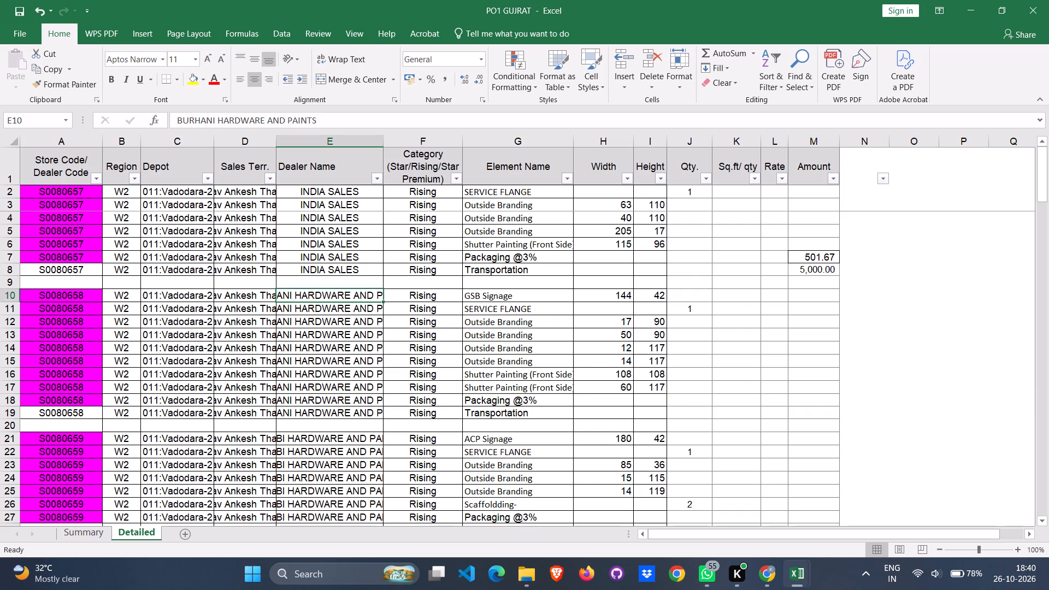
double_click(329, 297)
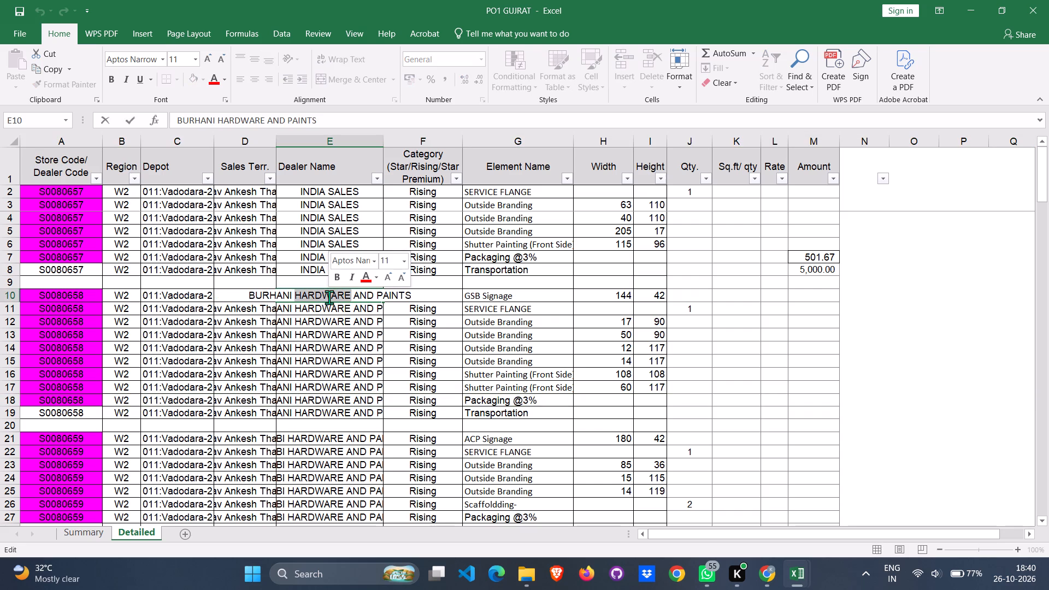
left_click(12, 404)
key("alt+Tab")
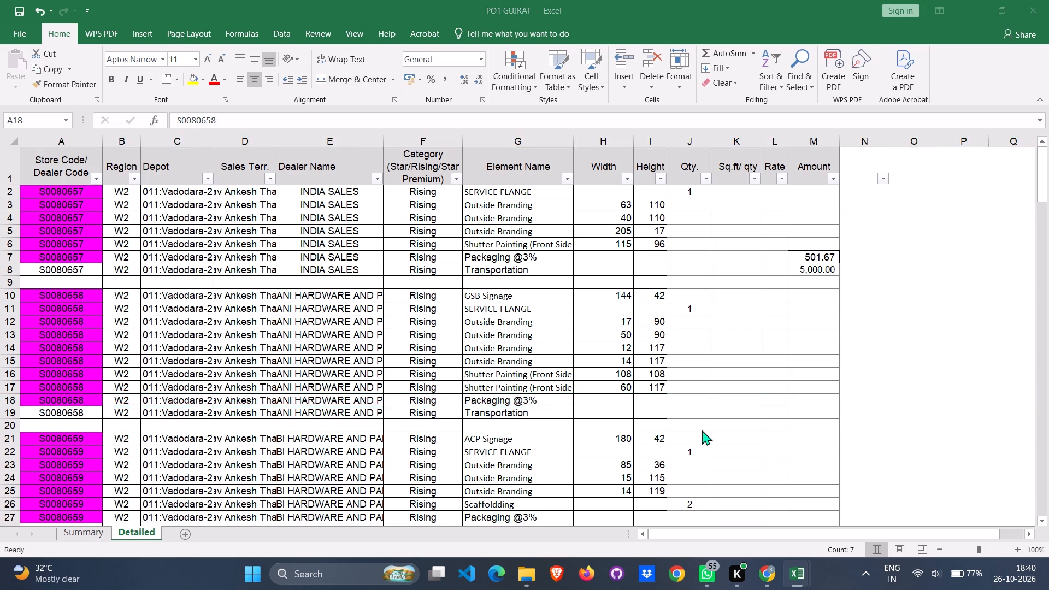
left_click(1044, 4)
key("alt+Tab")
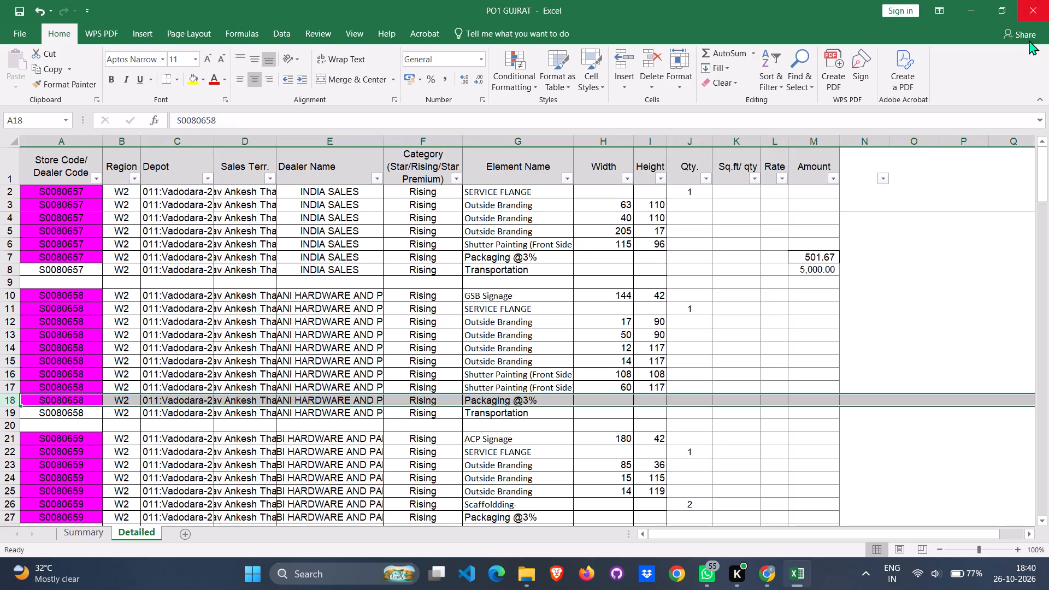
left_click(1003, 38)
type("BURHANI")
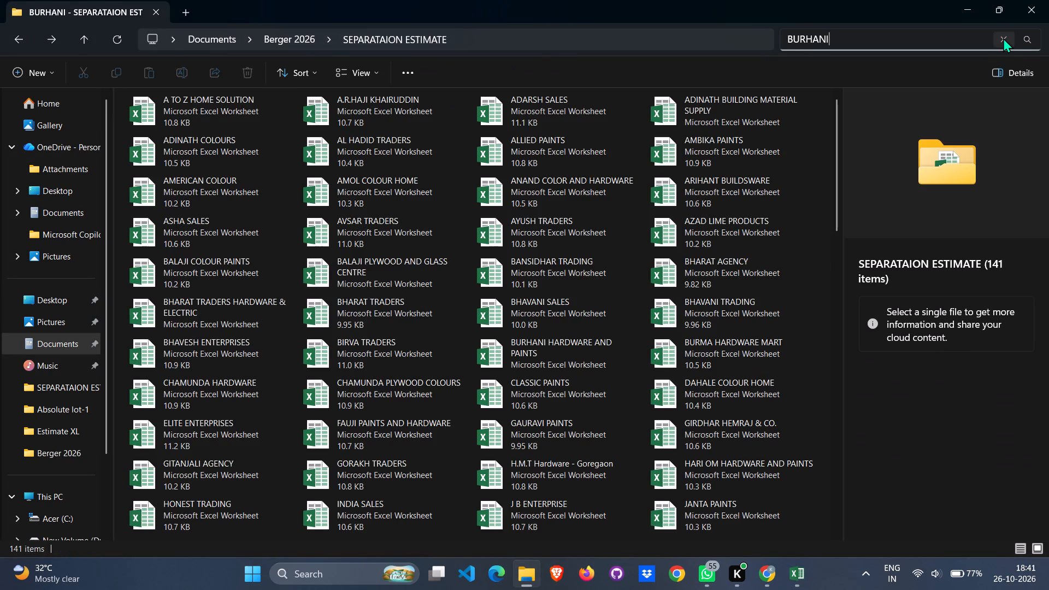
double_click(334, 109)
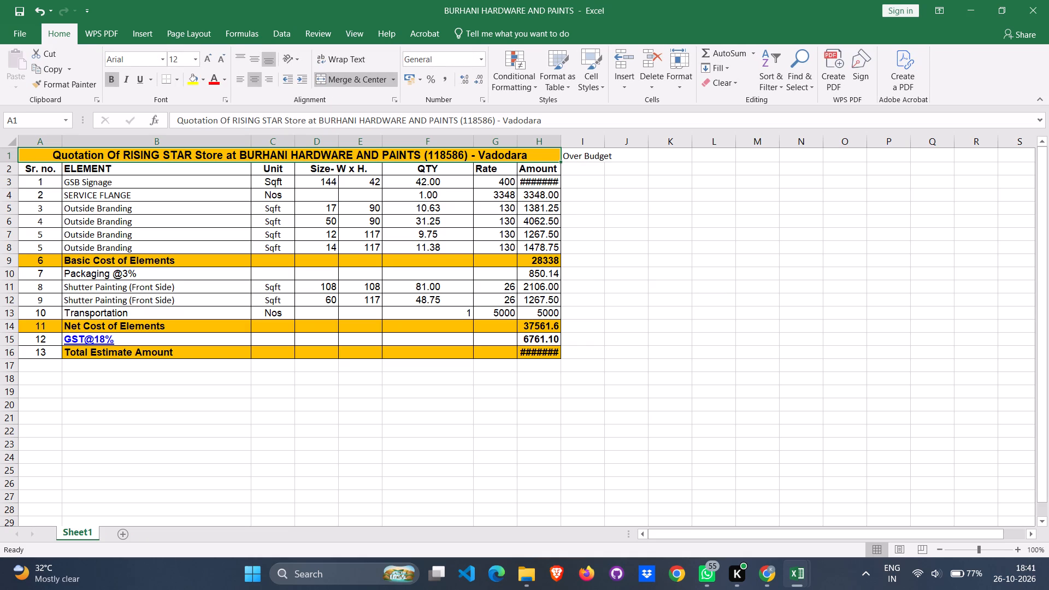
In PO1 GUJRAT's Detailed sheet, enter 850 as the BURHANI HARDWARE AND PAINTS Packaging @3% Amount and save the workbook.
key("alt+Tab")
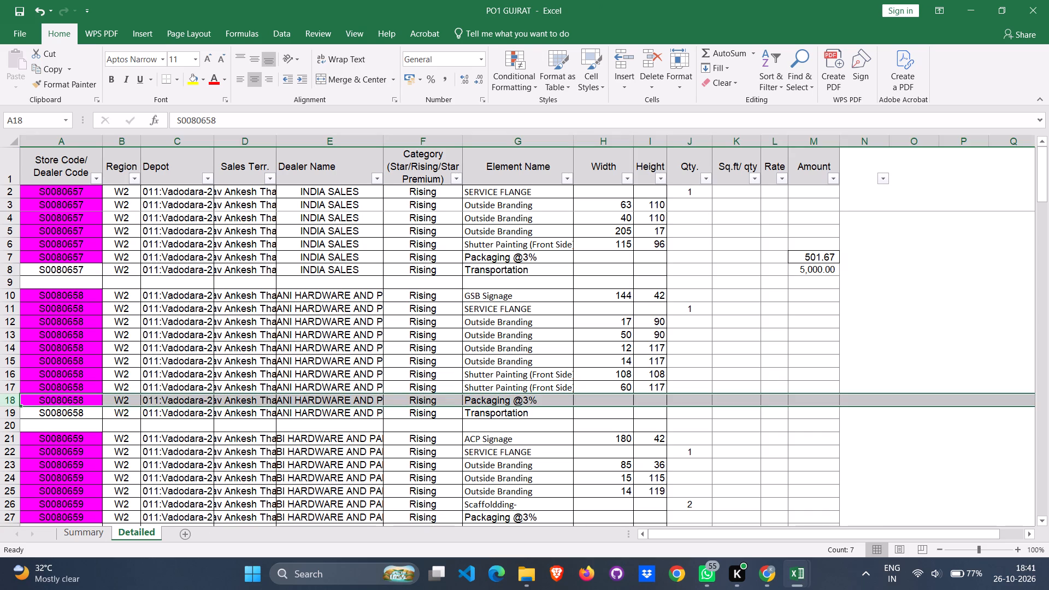
left_click(814, 403)
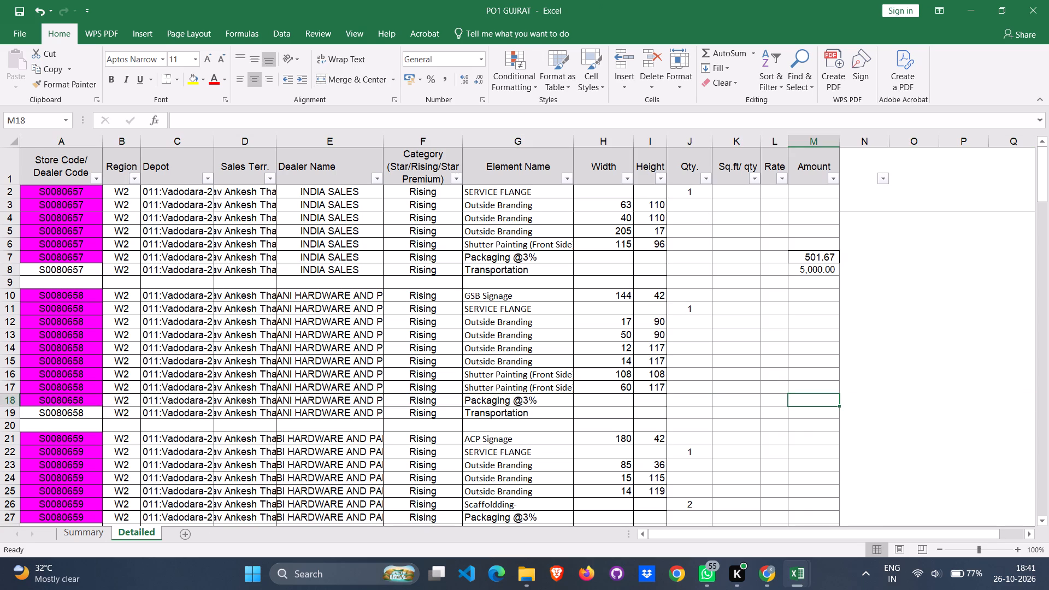
type("850")
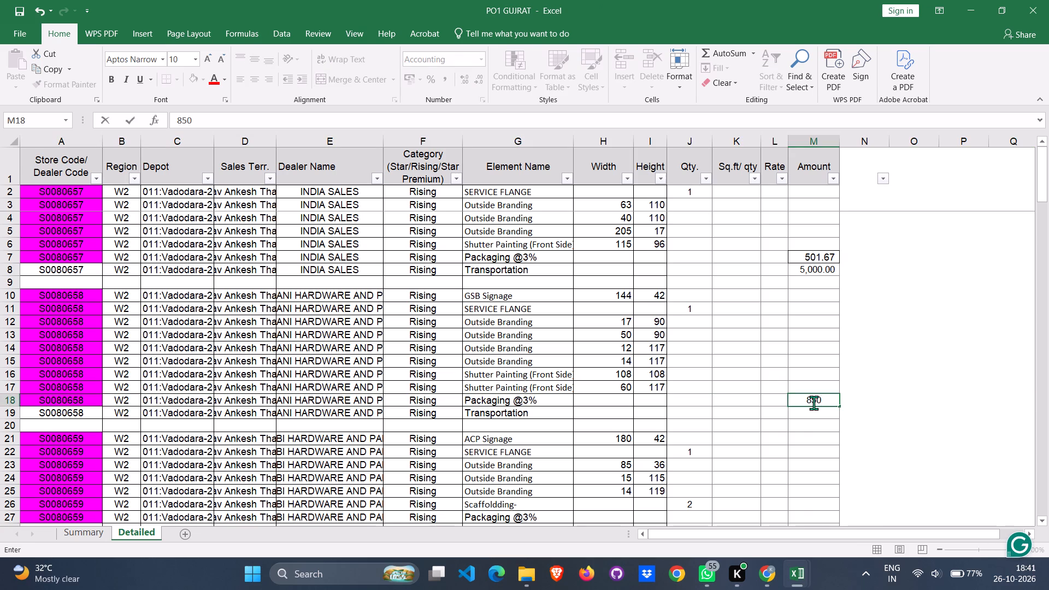
key("ctrl+s")
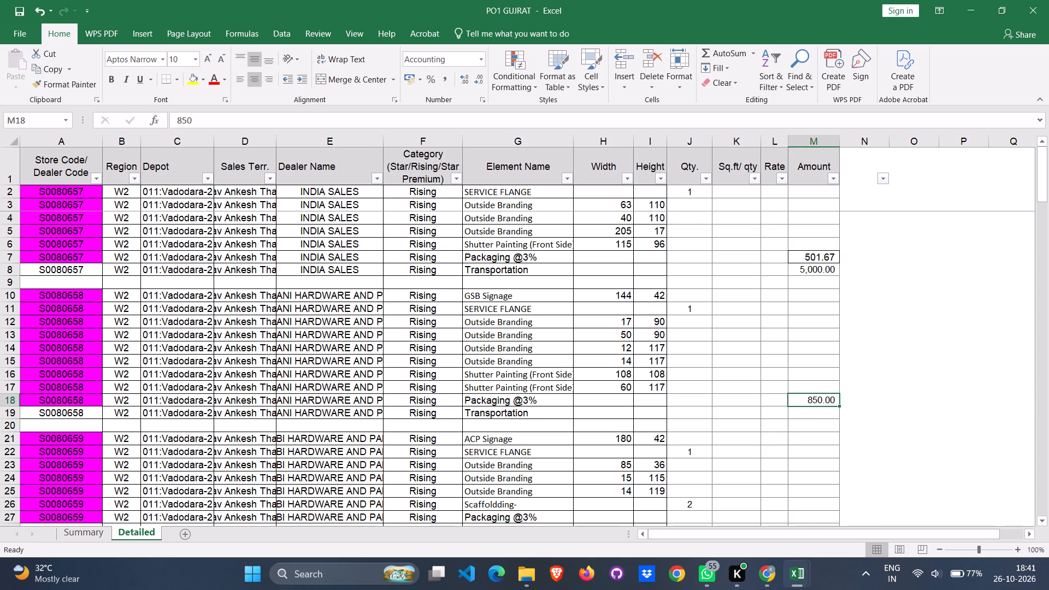
Enter 5000 as the BURHANI HARDWARE AND PAINTS Transportation Amount, checking its quotation, and save the workbook.
left_click(816, 410)
key("alt+Tab")
key("alt+Tab")
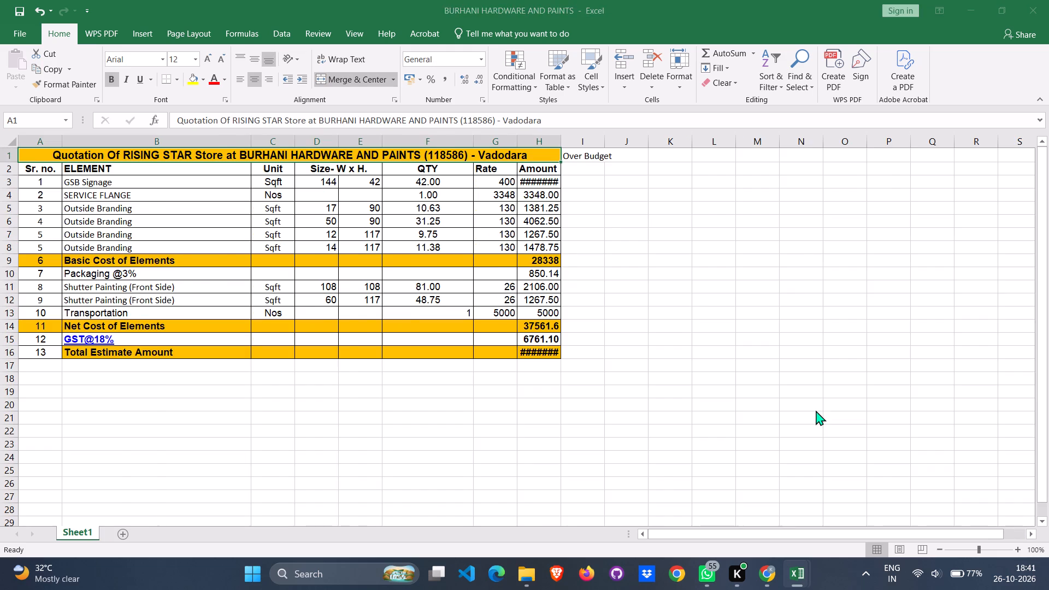
type("5000")
key("ctrl+s")
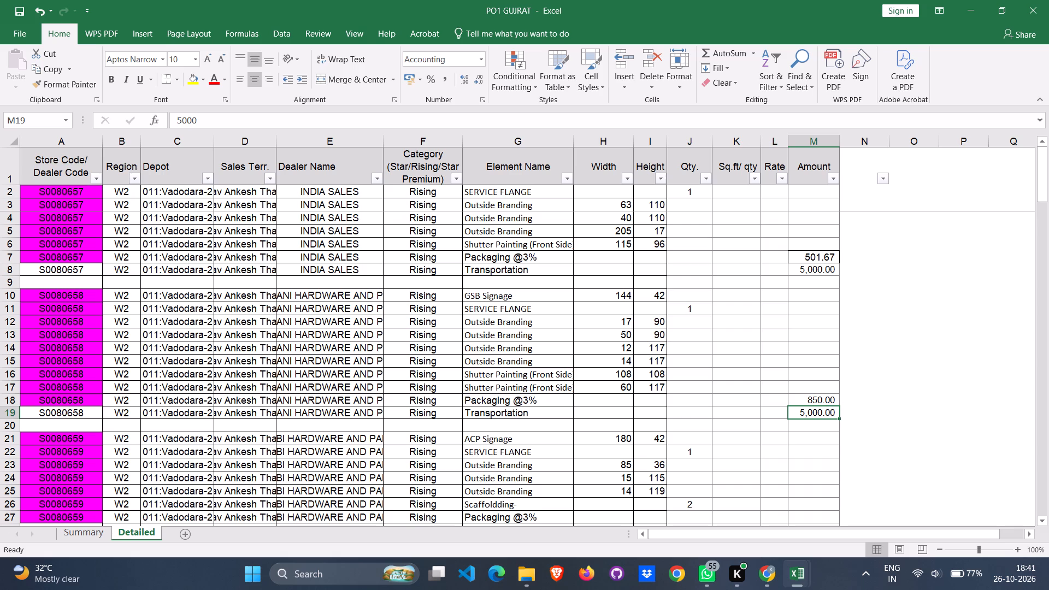
Close the BURHANI quotation, search the SEPARATAION ESTIMATE folder in File Explorer for KUTBI and open the KUTBI HARDWARE AND PAINTS workbook.
scroll(941, 390, "down", 9)
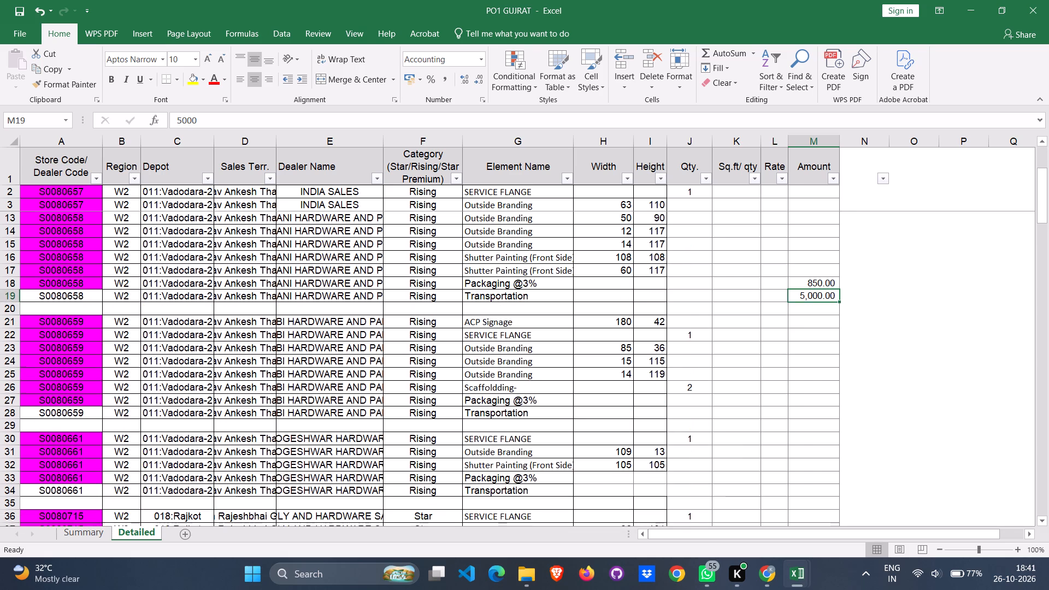
left_click(14, 400)
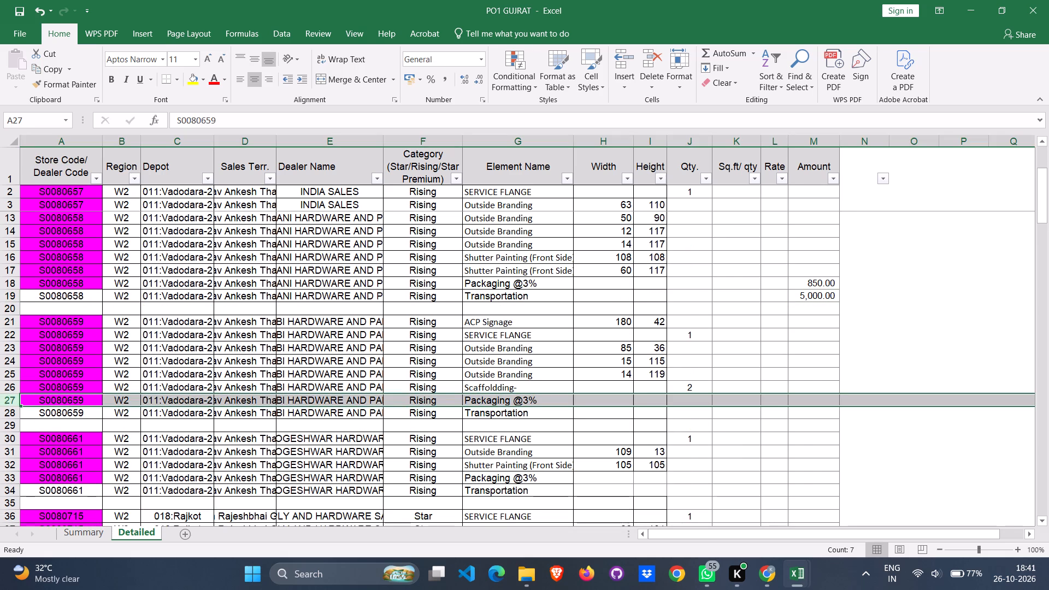
key("alt+Tab")
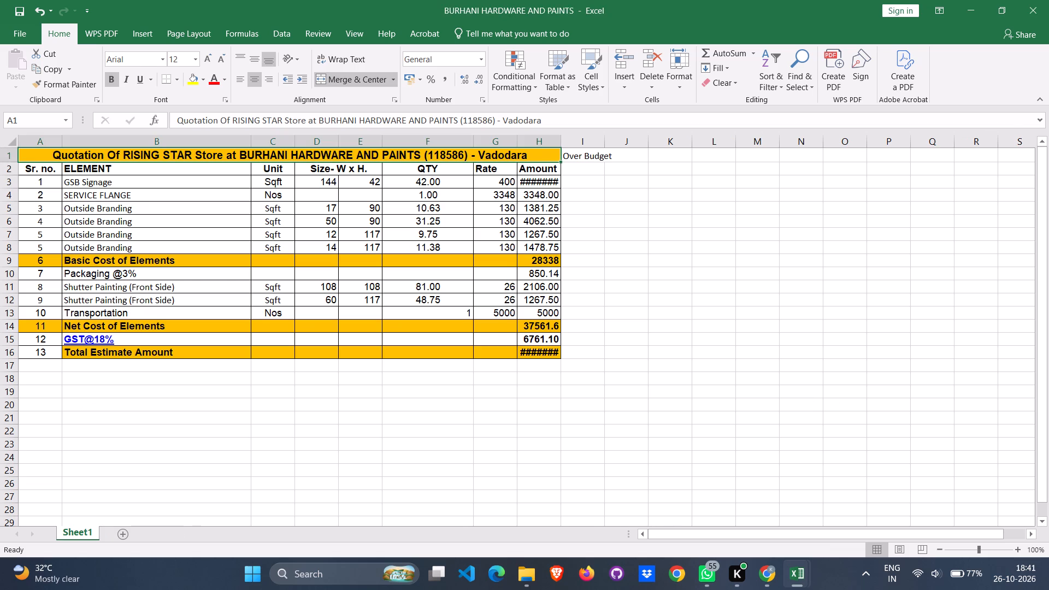
left_click(1034, 1)
key("alt+Tab")
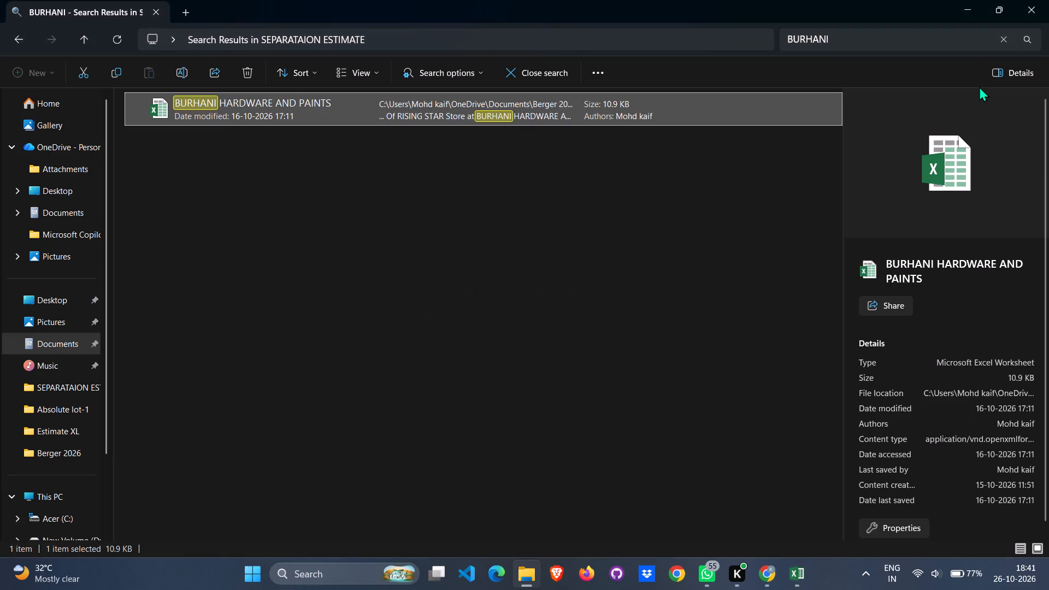
left_click(1004, 40)
type("KUTBI")
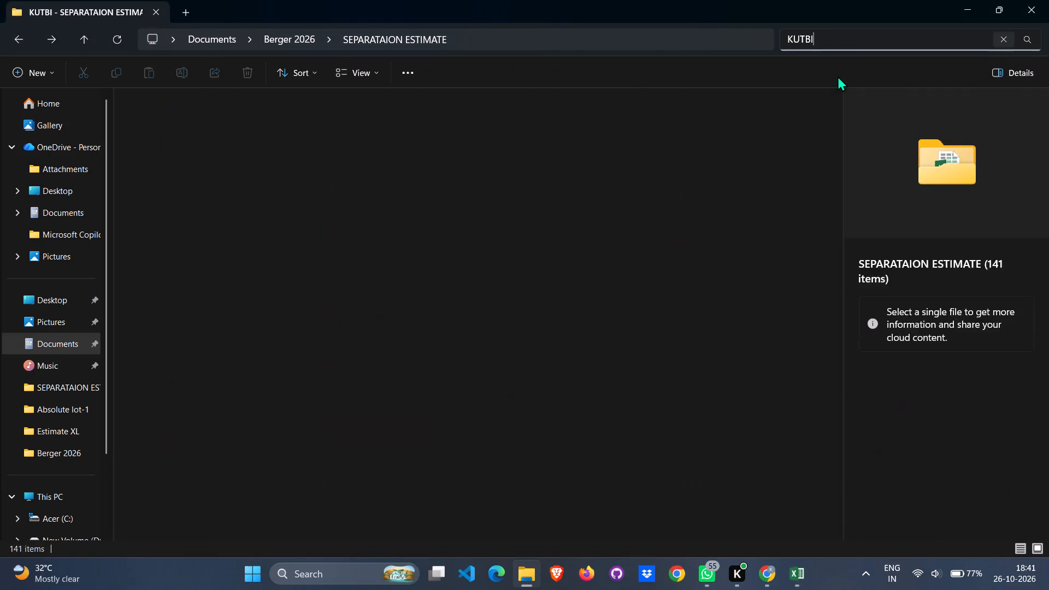
double_click(302, 110)
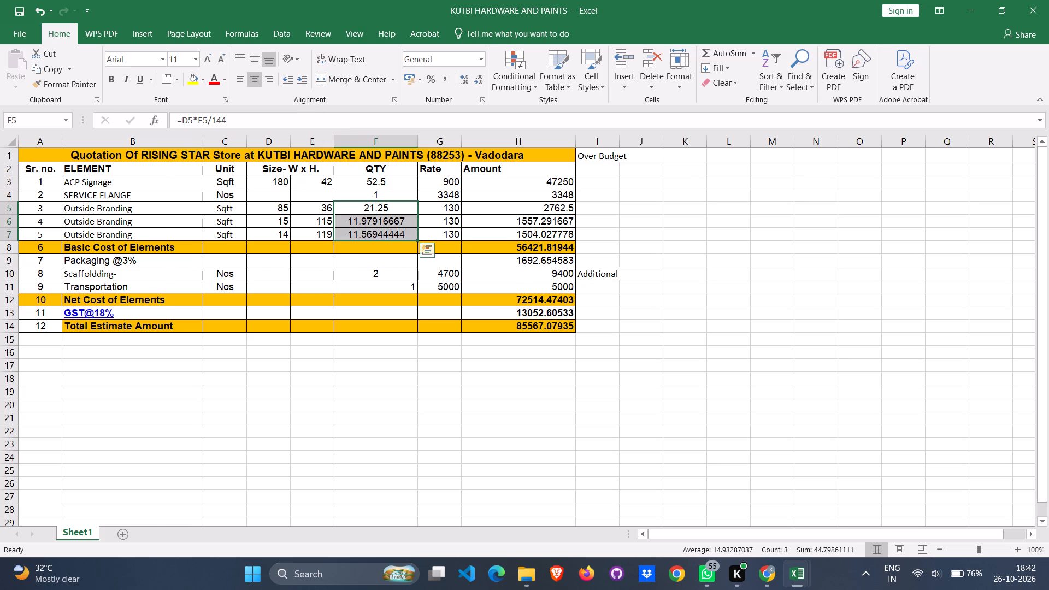
In PO1 GUJRAT's Detailed sheet, enter 1692.65 as the KUTBI HARDWARE AND PAINTS Packaging @3% Amount, check it against the quotation, and save.
key("alt+Tab")
left_click(808, 402)
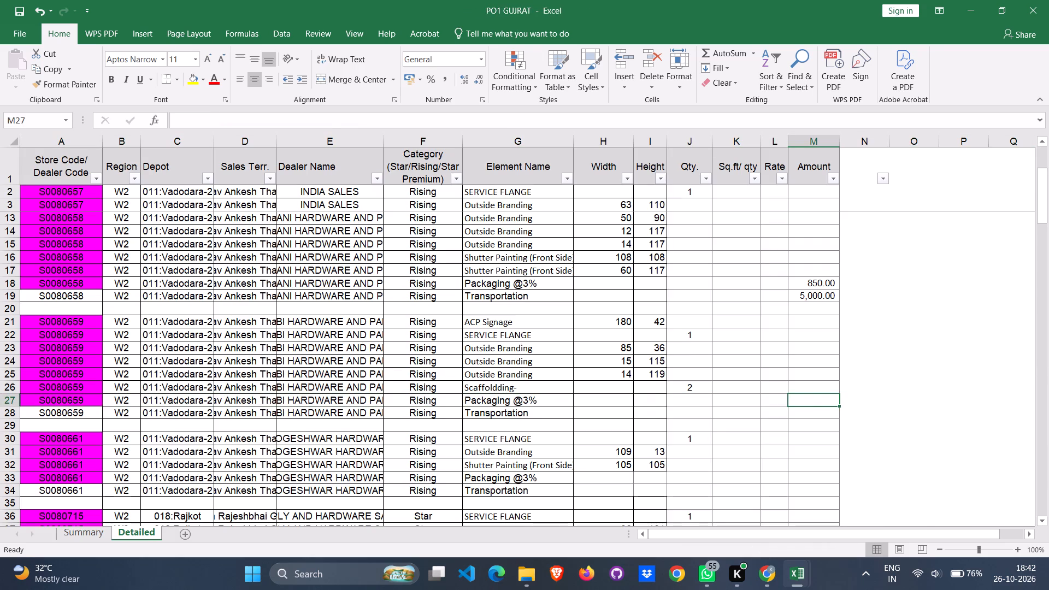
key("1")
type("69")
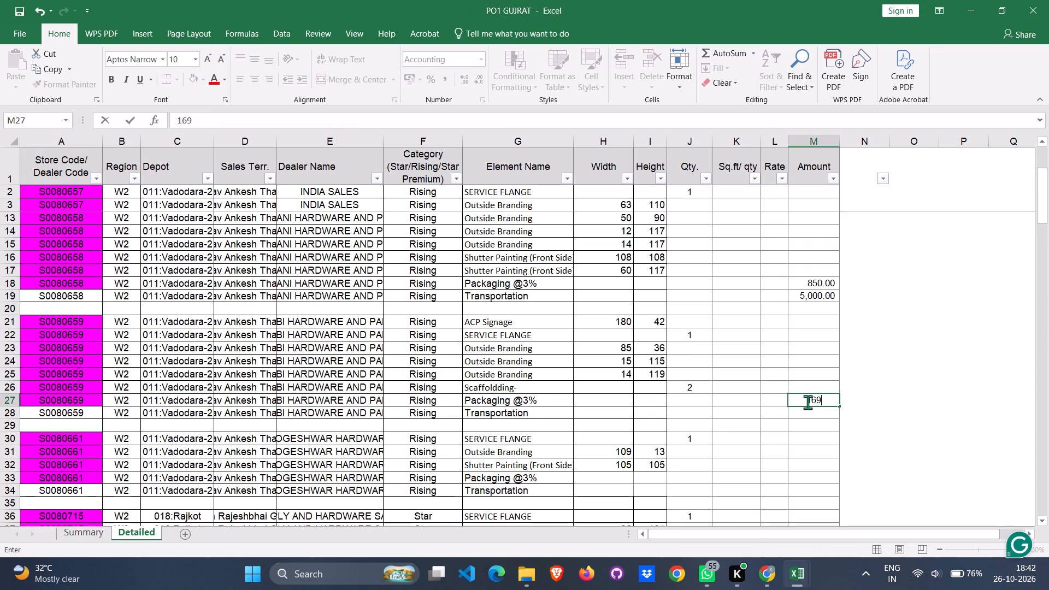
key("2")
key("period")
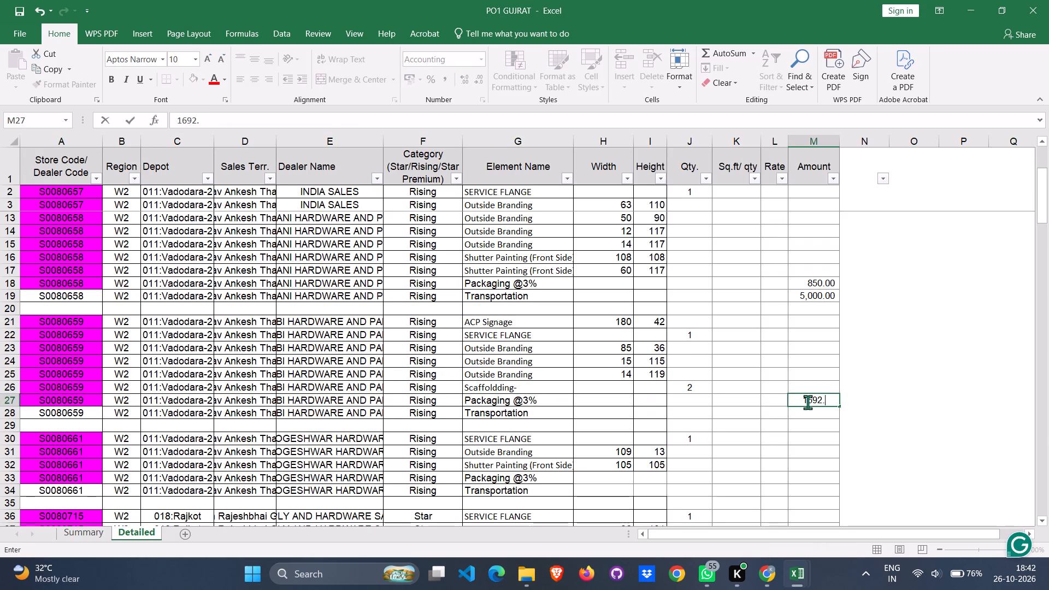
type("65")
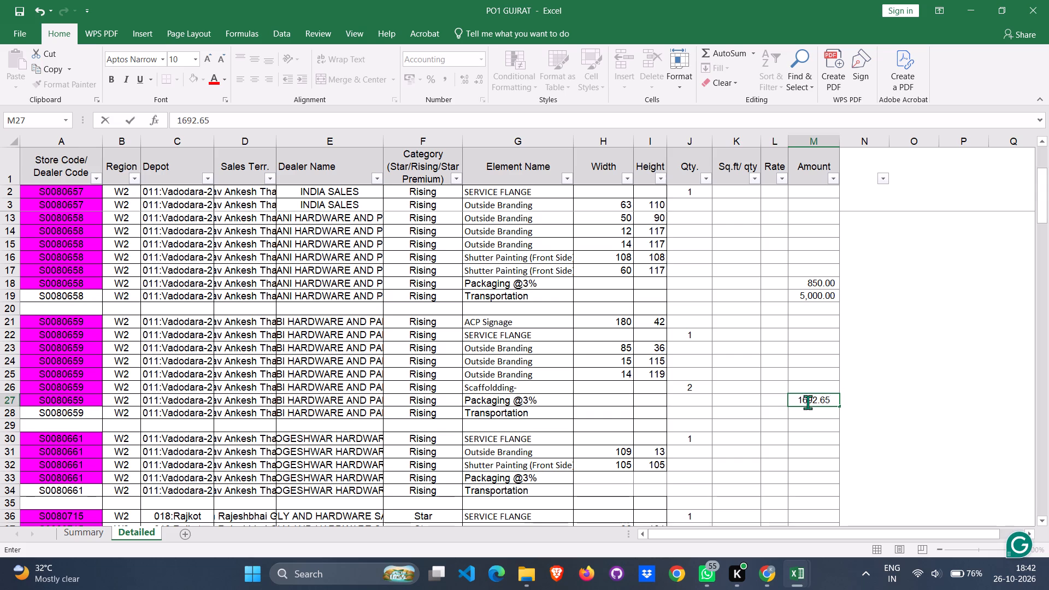
key("alt+Tab")
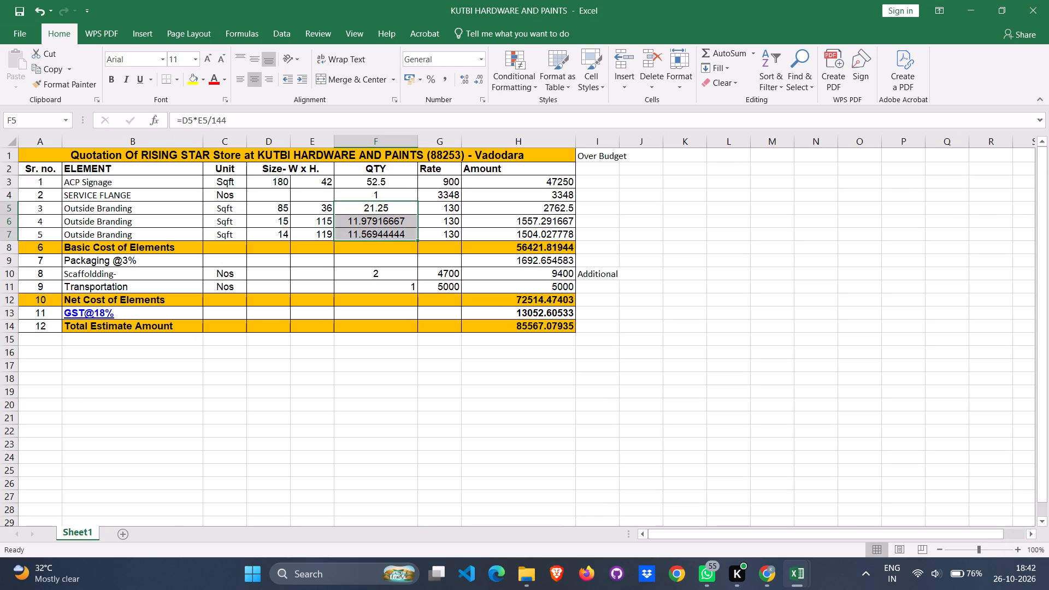
key("alt+Tab")
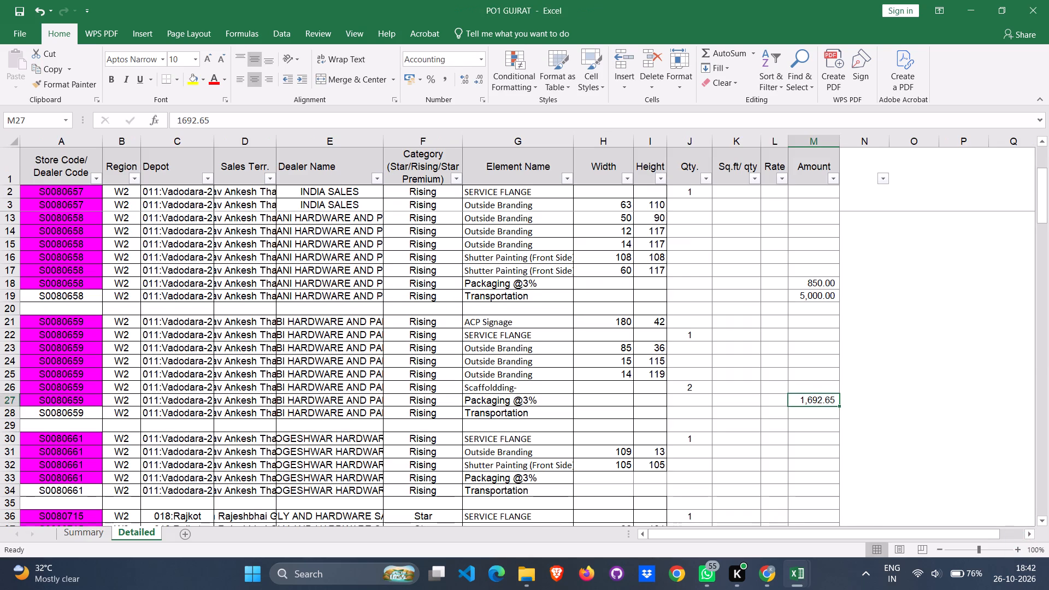
key("ctrl+s")
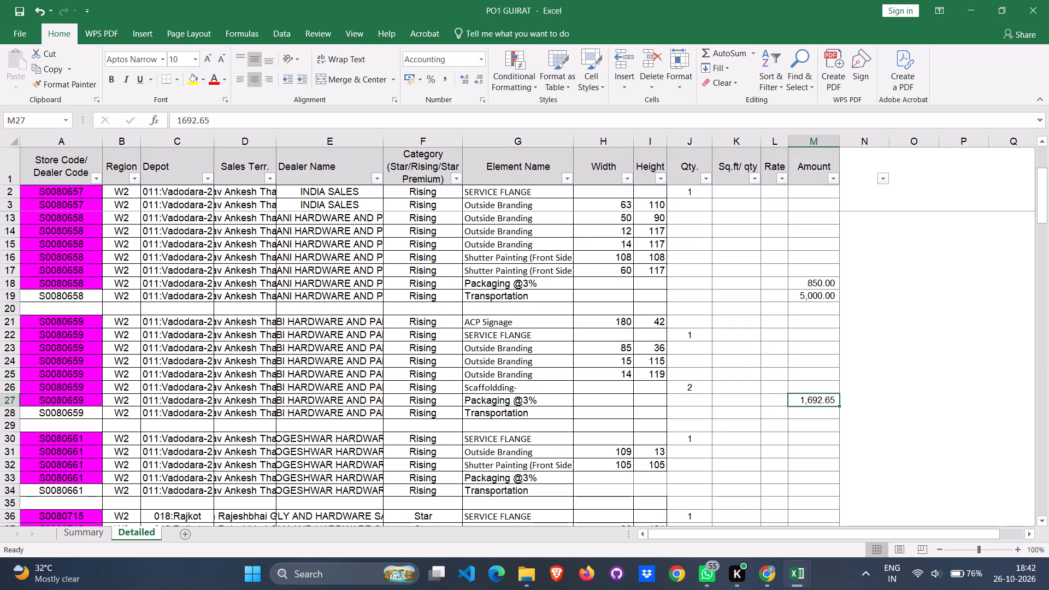
Enter 5000 as the KUTBI HARDWARE AND PAINTS Transportation Amount in the Detailed sheet and save the workbook.
left_click(812, 412)
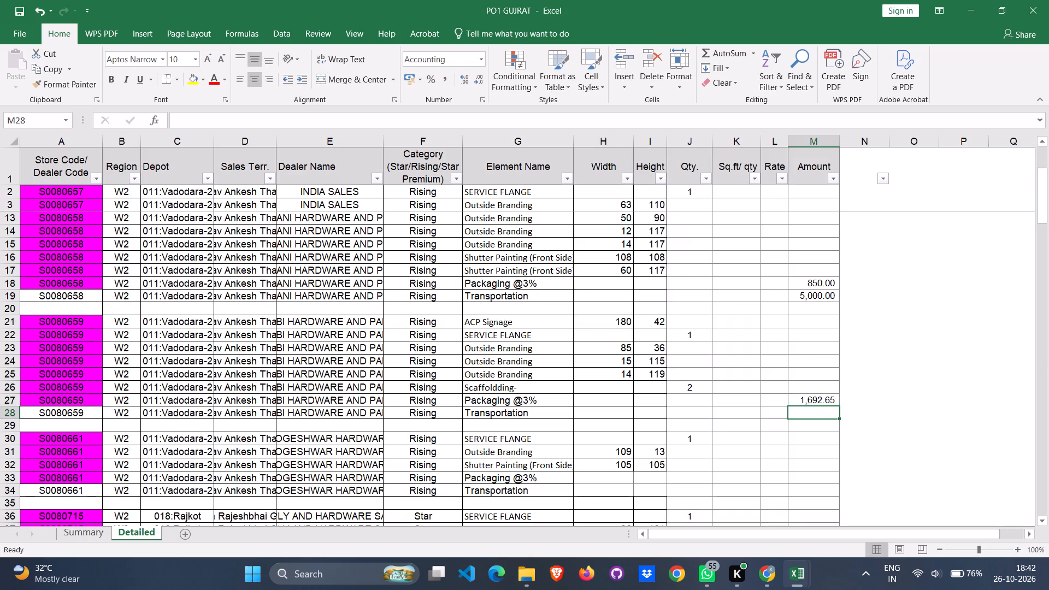
type("5000")
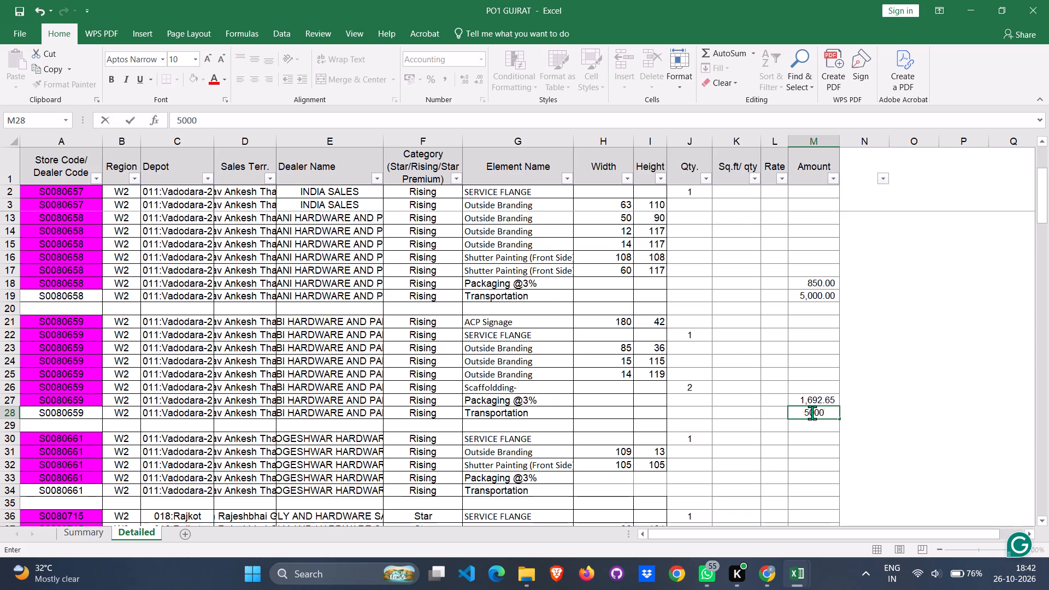
key("ctrl+s")
Close the KUTBI quotation, search the SEPARATAION ESTIMATE folder in File Explorer for YOGESH and open the YOGESHWAR HARDWARE workbook.
scroll(884, 362, "down", 4)
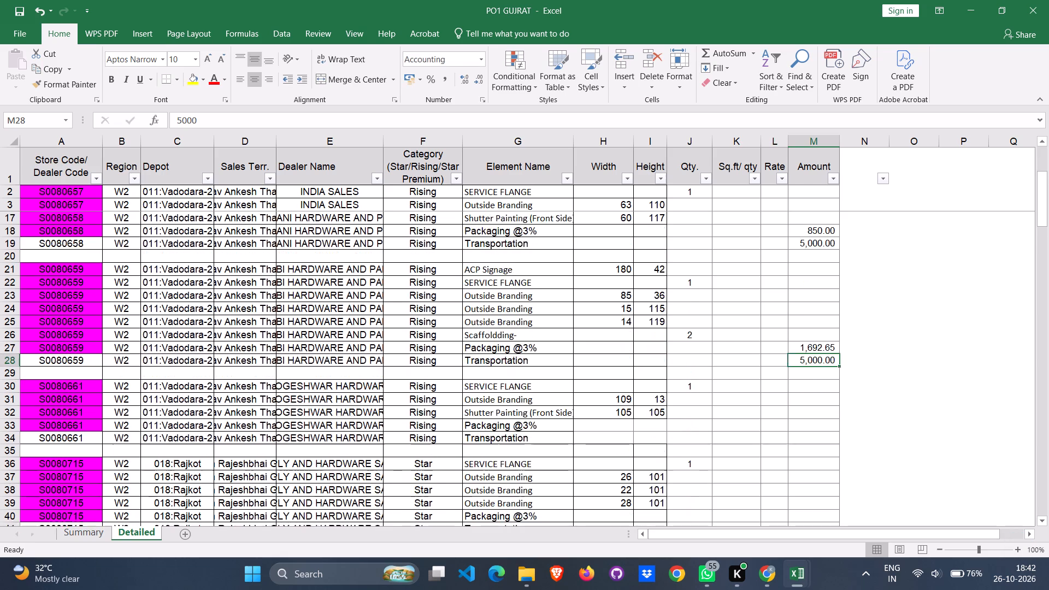
scroll(884, 362, "down", 3)
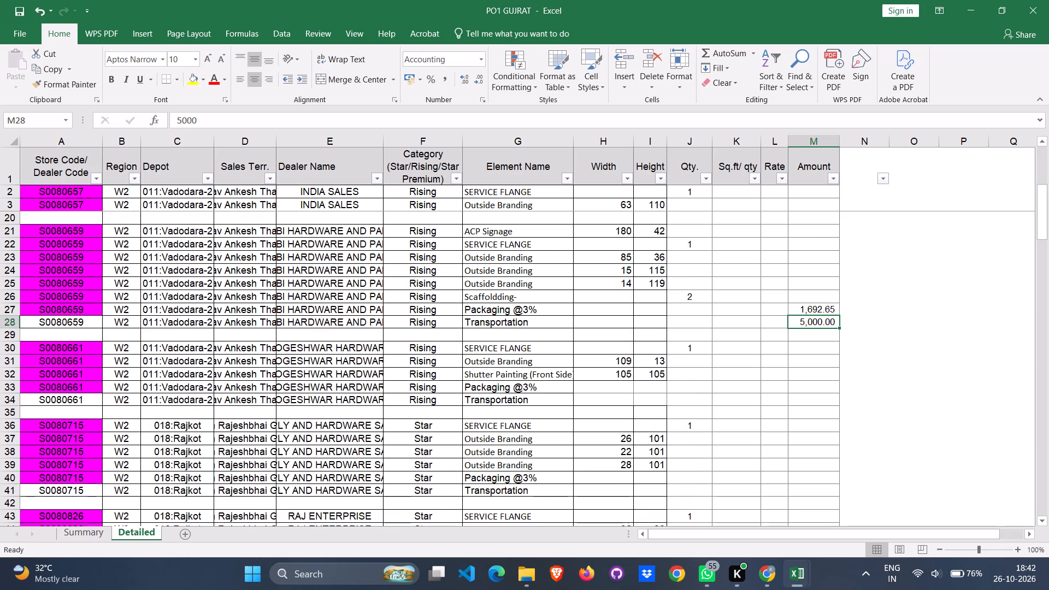
left_click(13, 389)
left_click(809, 386)
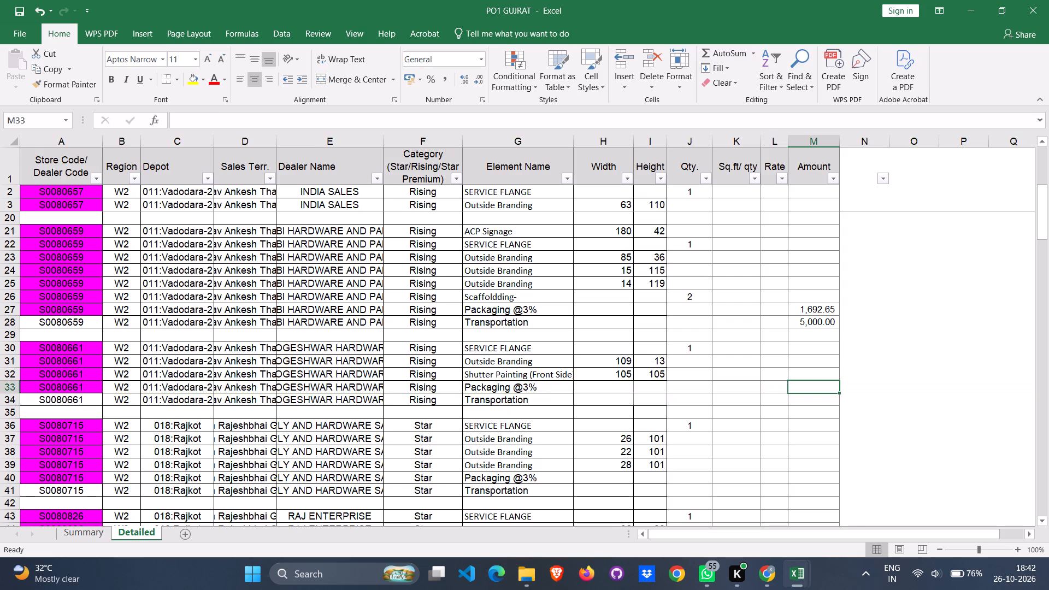
key("alt+Tab")
left_click(1036, 1)
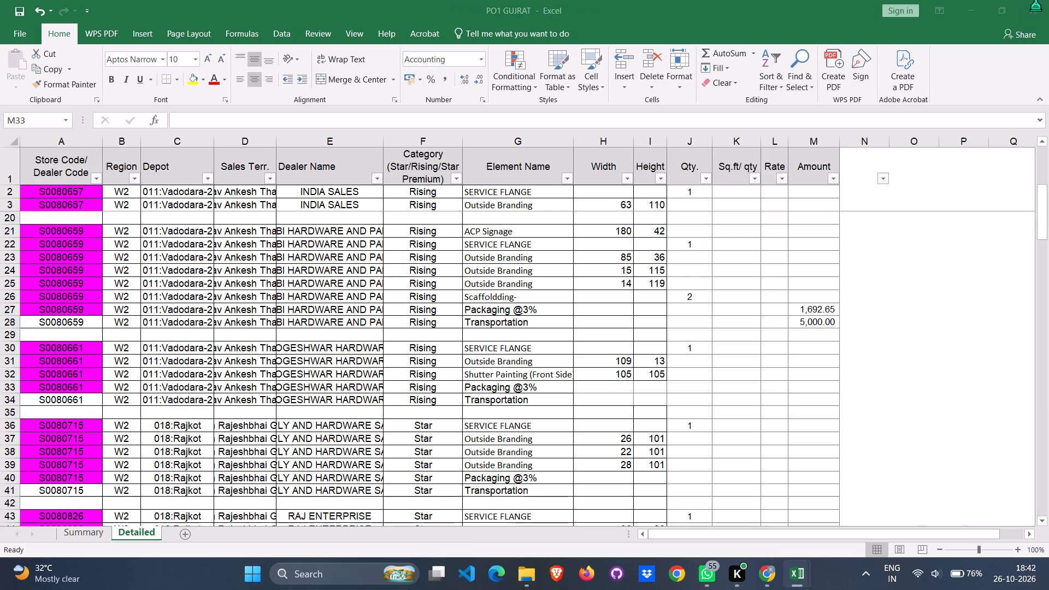
key("alt+Tab")
left_click(1007, 39)
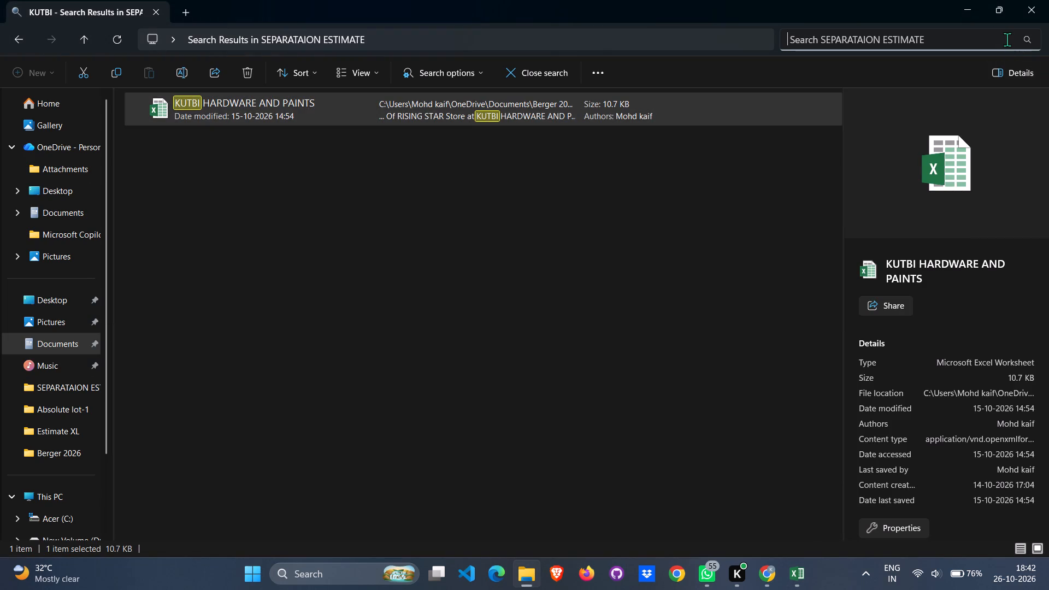
type("YOGESH")
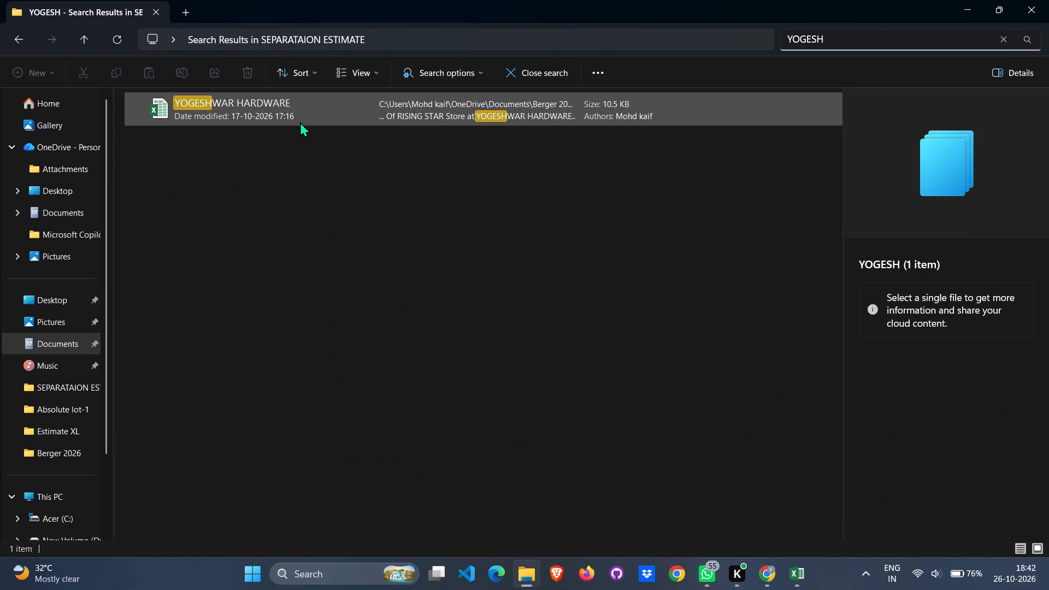
double_click(293, 109)
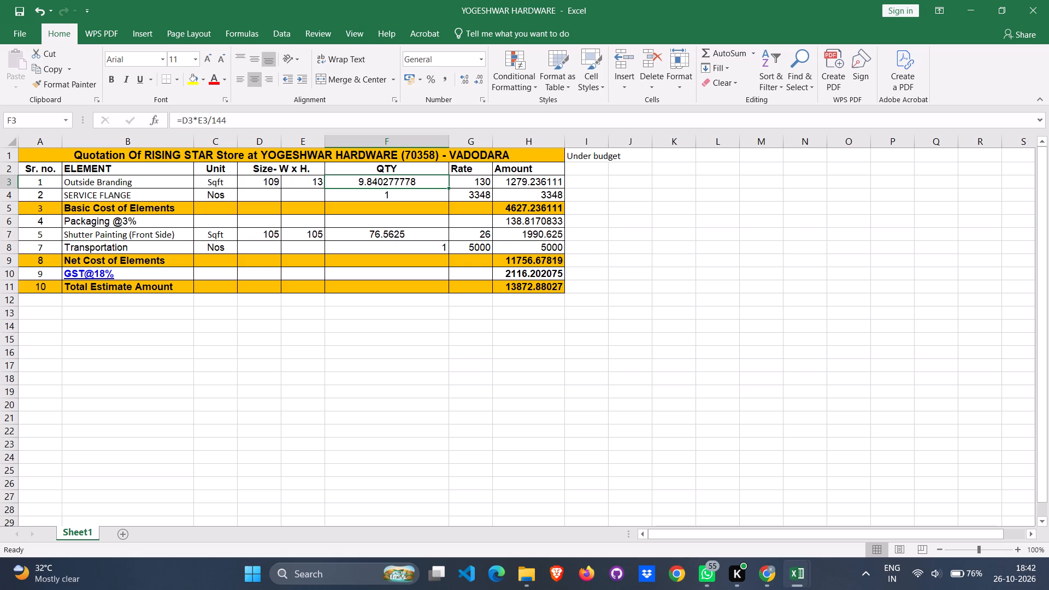
In PO1 GUJRAT's Detailed sheet, enter 138.81 as the YOGESHWAR HARDWARE Packaging @3% Amount and save the workbook.
key("alt+Tab")
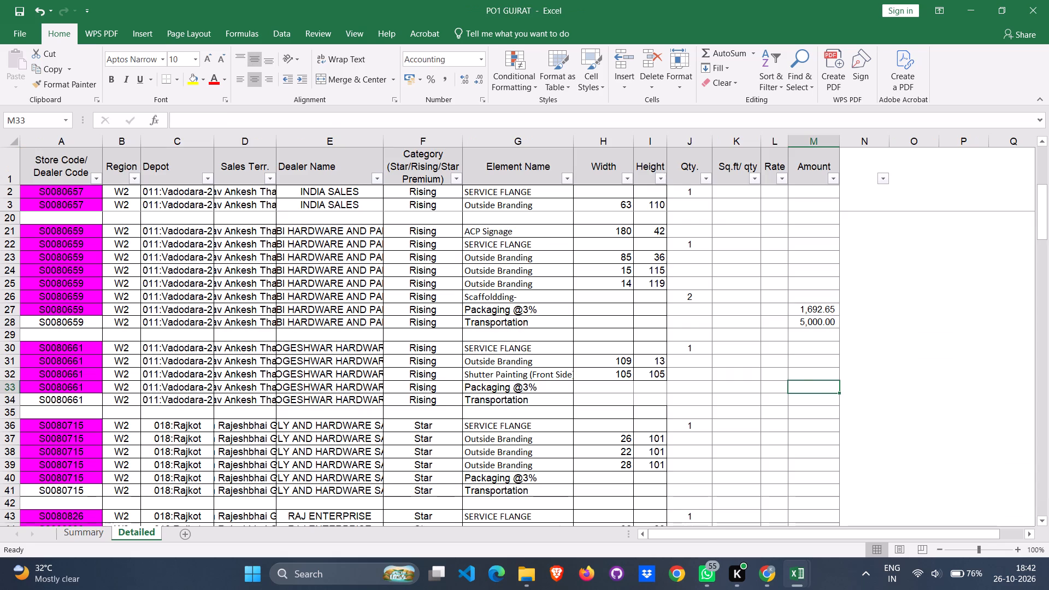
type("13")
key("8")
type(".81")
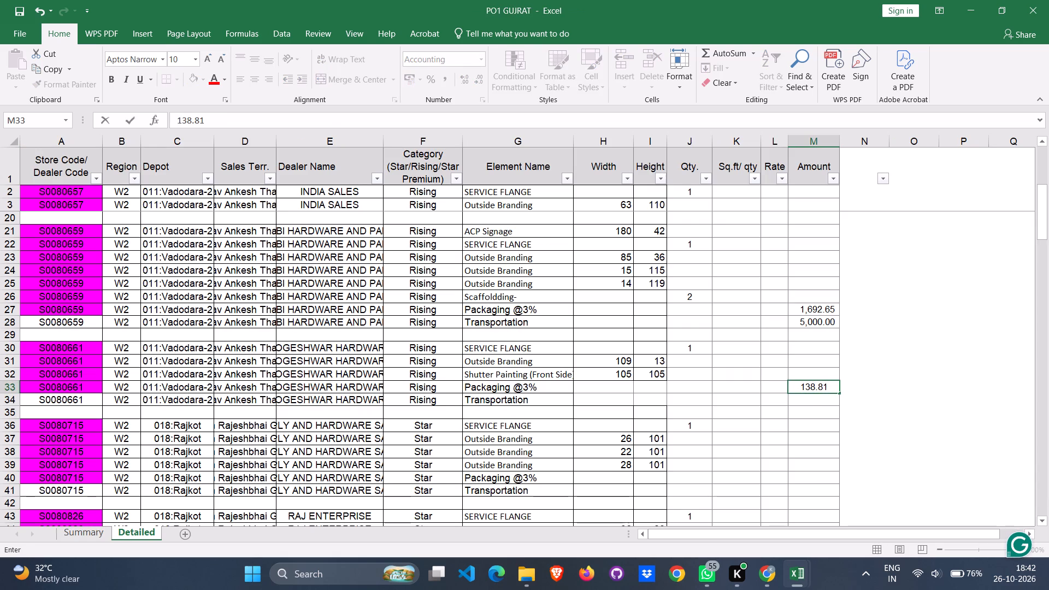
key("ctrl+s")
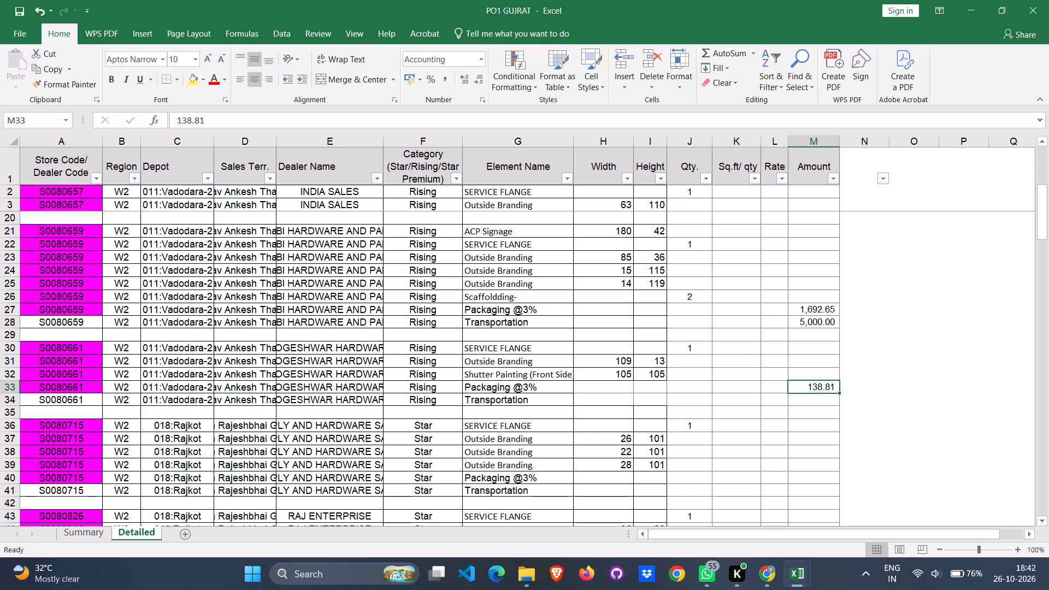
Enter 5000 as the YOGESHWAR HARDWARE Transportation Amount in the Detailed sheet and save the workbook.
left_click(816, 402)
type("5000")
key("ctrl+s")
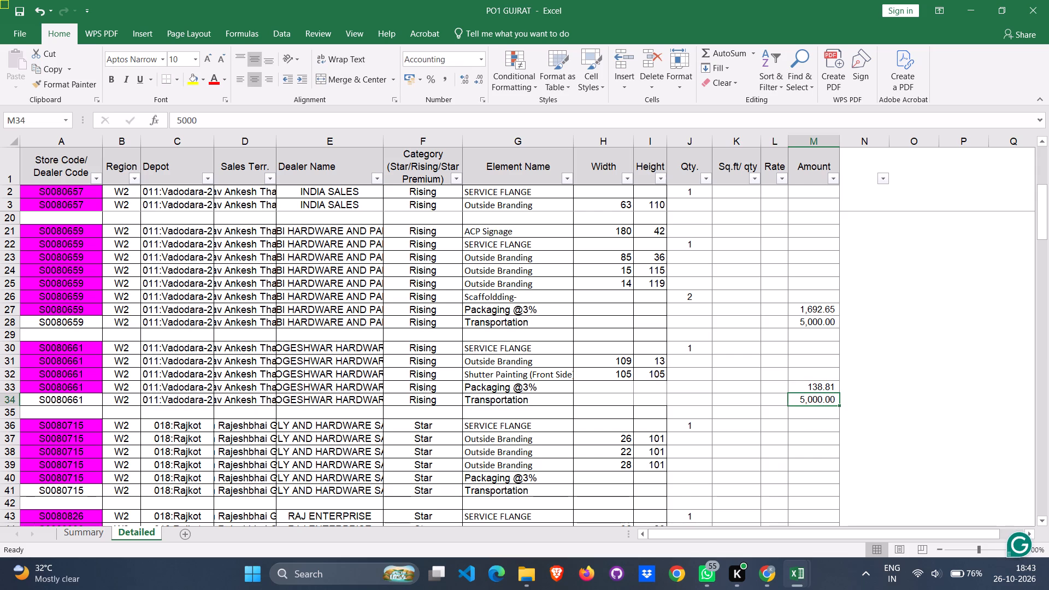
Close the YOGESHWAR quotation, search the SEPARATAION ESTIMATE folder in File Explorer for PATEL and open the PATEL PLY AND HARDWARE SANITARY workbook.
scroll(763, 415, "down", 9)
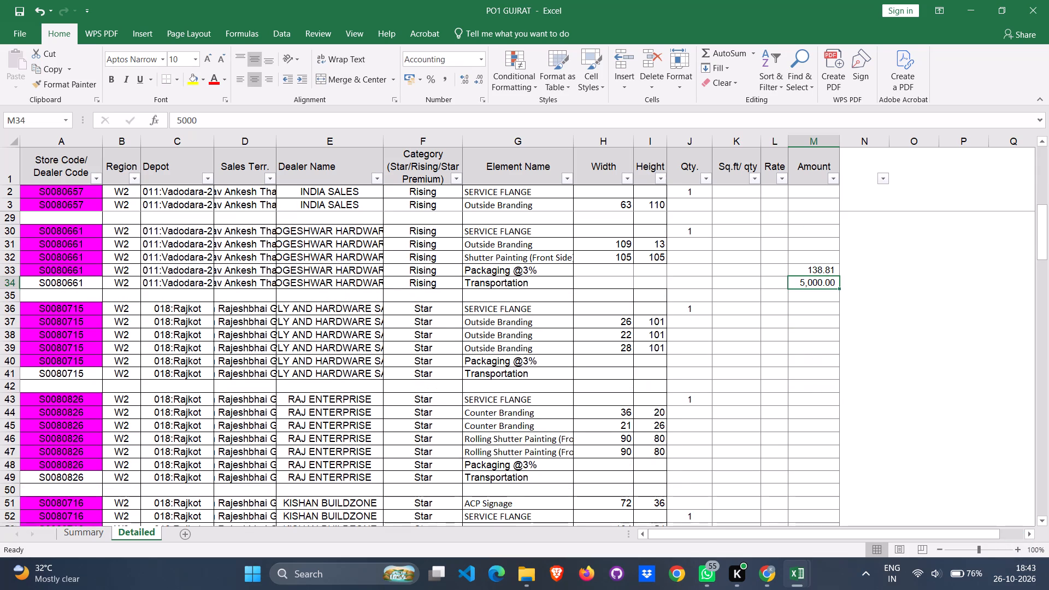
left_click(13, 362)
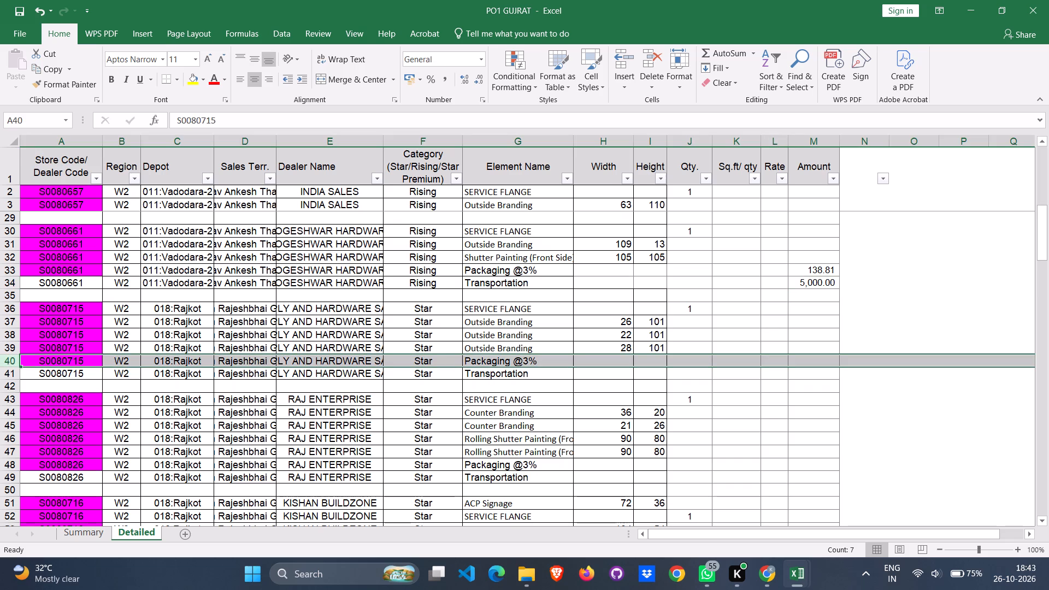
triple_click(303, 359)
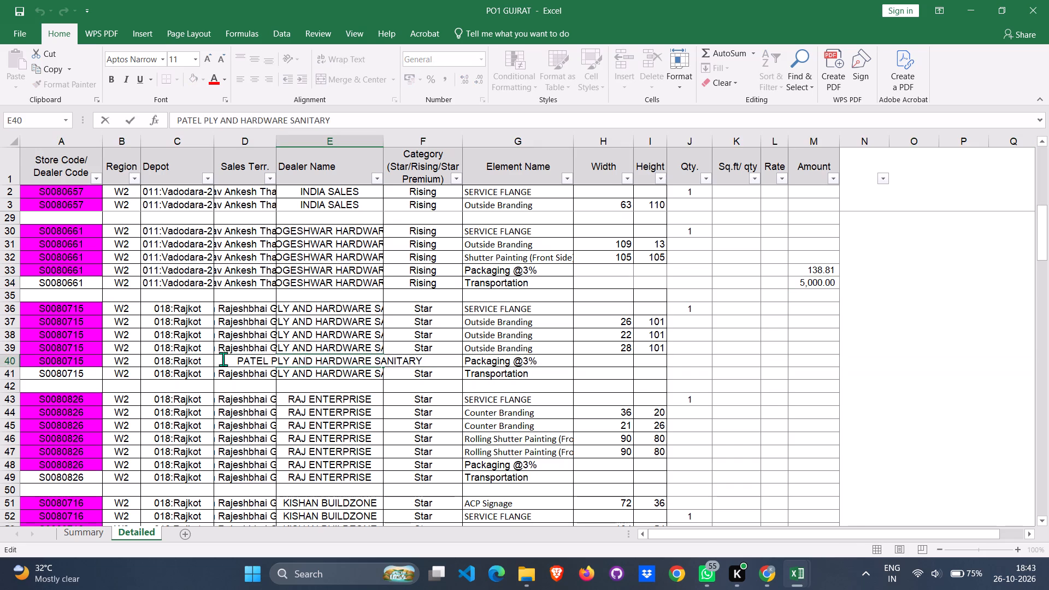
left_click(13, 363)
left_click(802, 363)
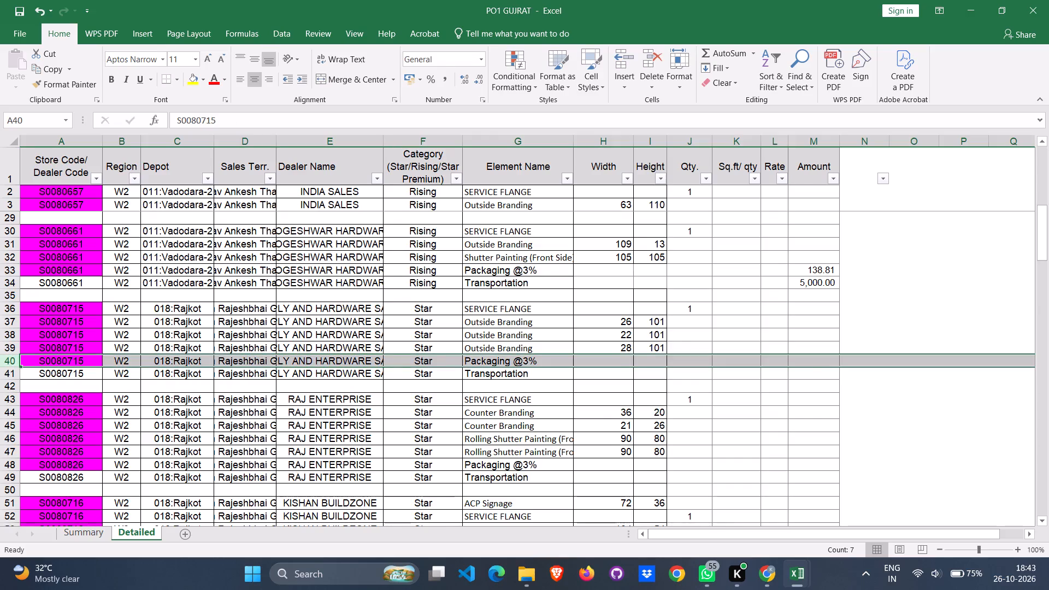
key("alt+Tab")
left_click(1029, 7)
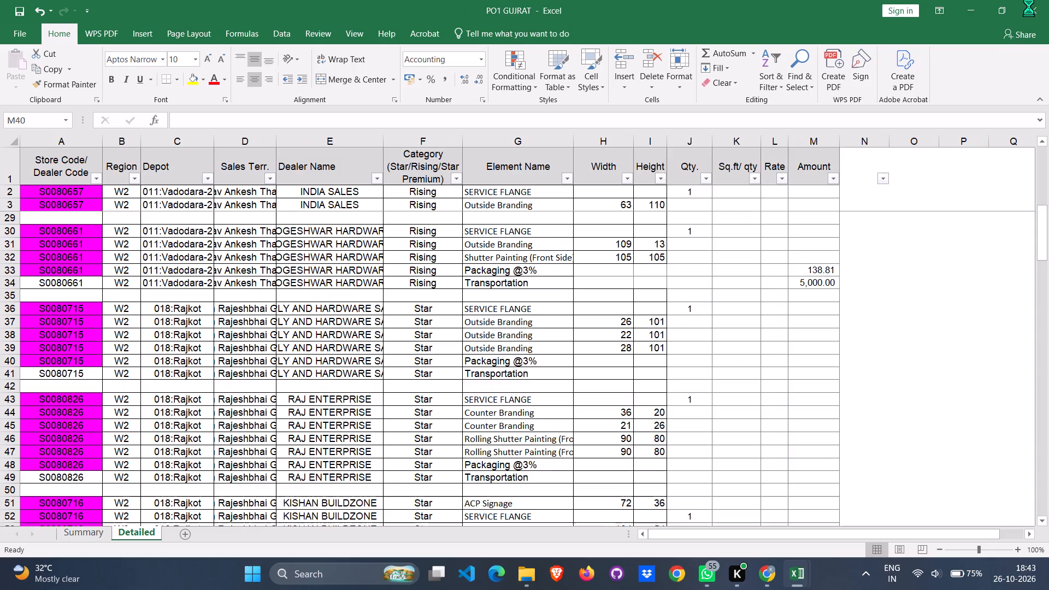
key("alt+Tab")
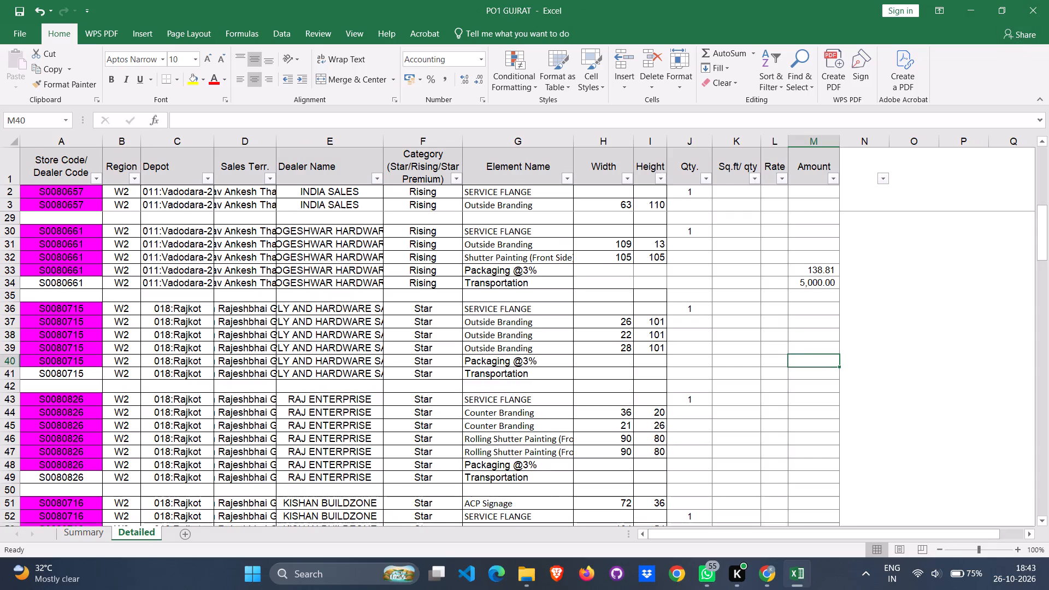
key("alt+Tab")
key("Tab")
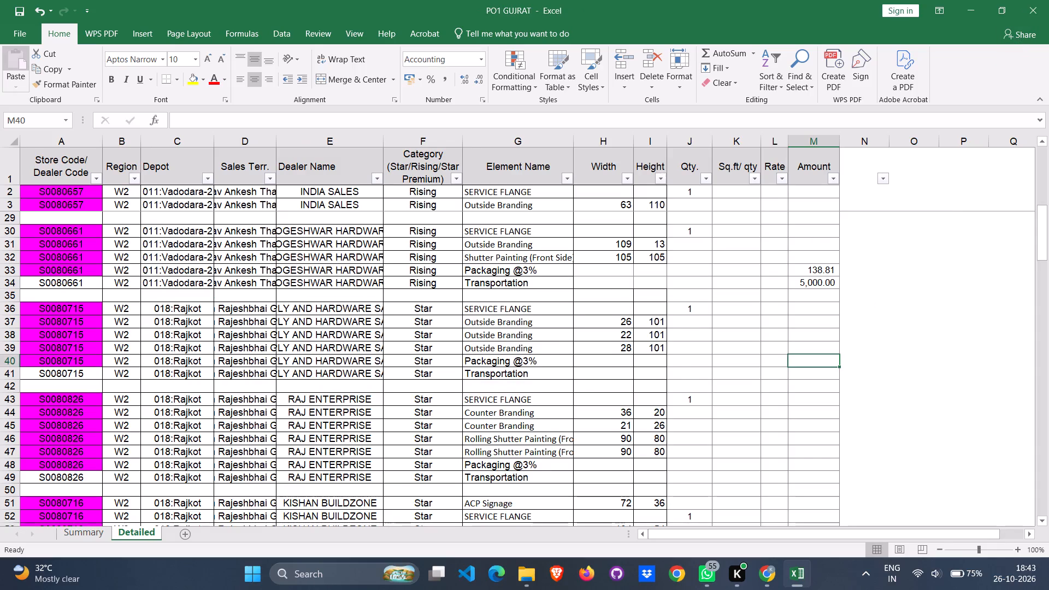
key("alt+Tab")
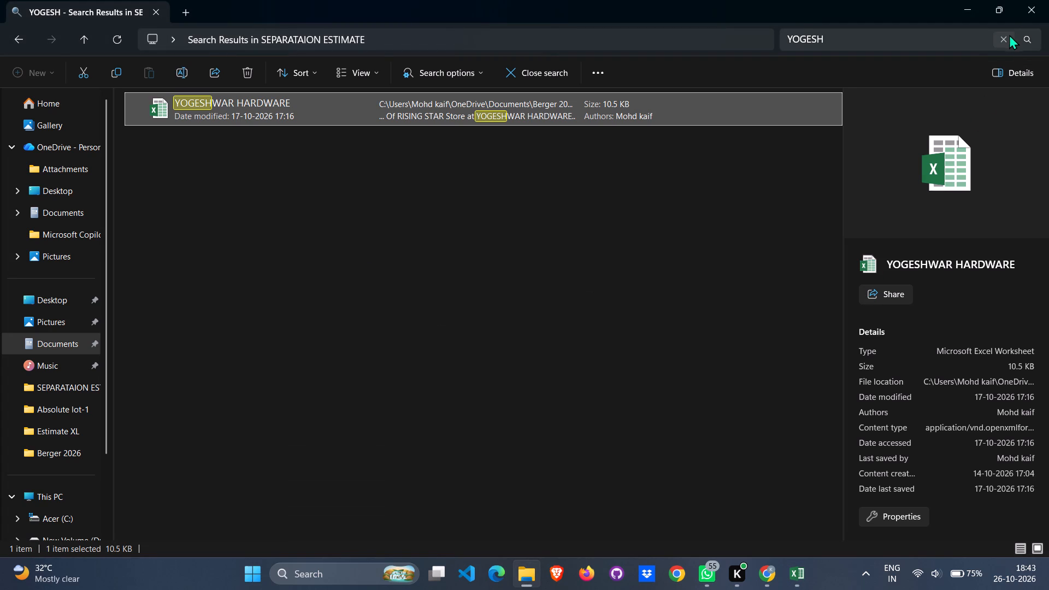
left_click(1003, 37)
type("PATEL")
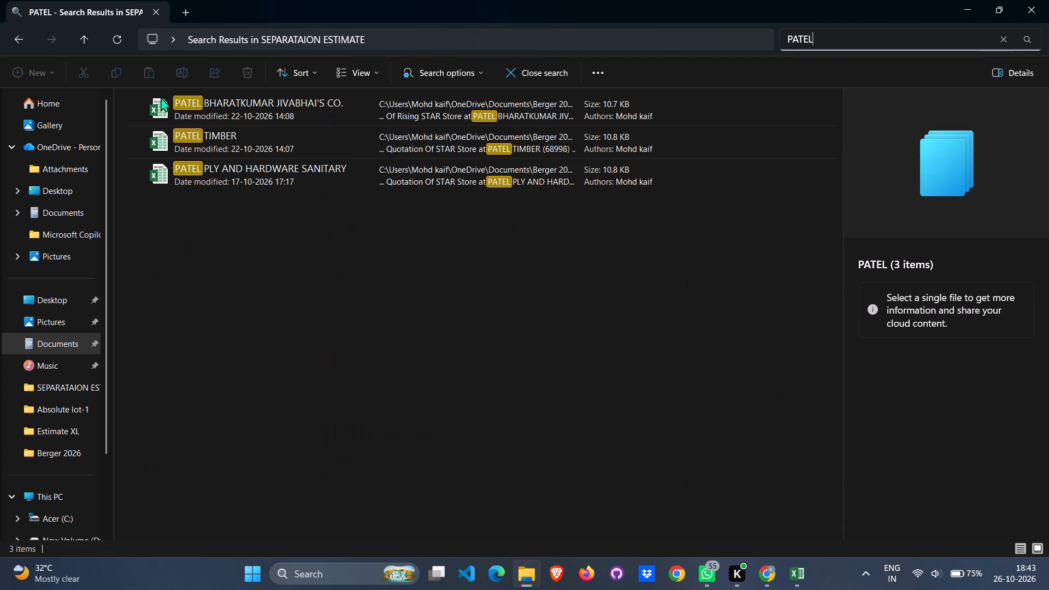
double_click(268, 179)
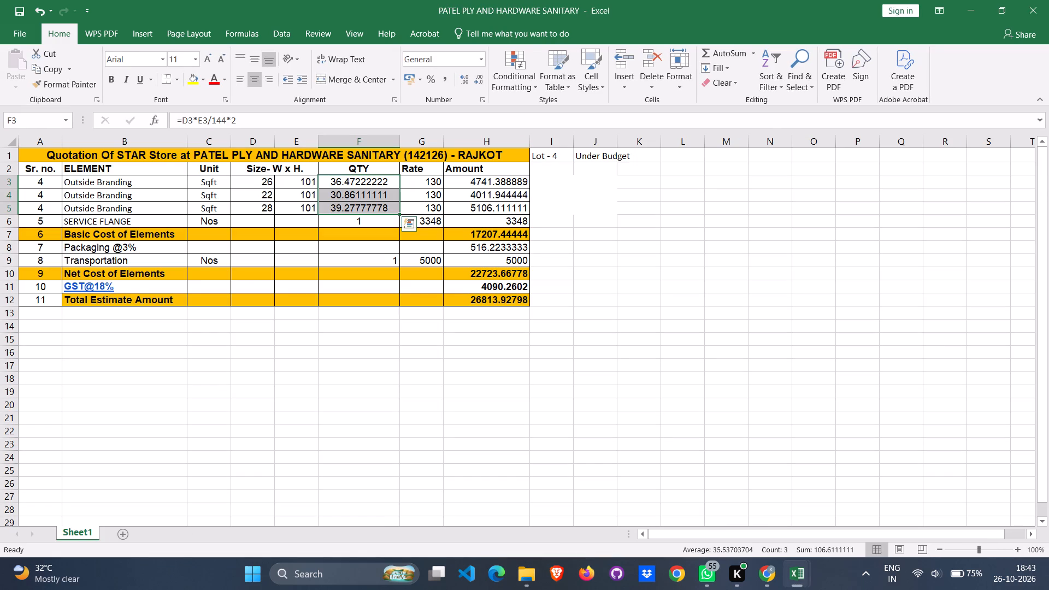
In PO1 GUJRAT's Detailed sheet, enter 516.22 as the PATEL PLY AND HARDWARE SANITARY Packaging @3% Amount, save, and check it against the quotation.
key("alt+Tab")
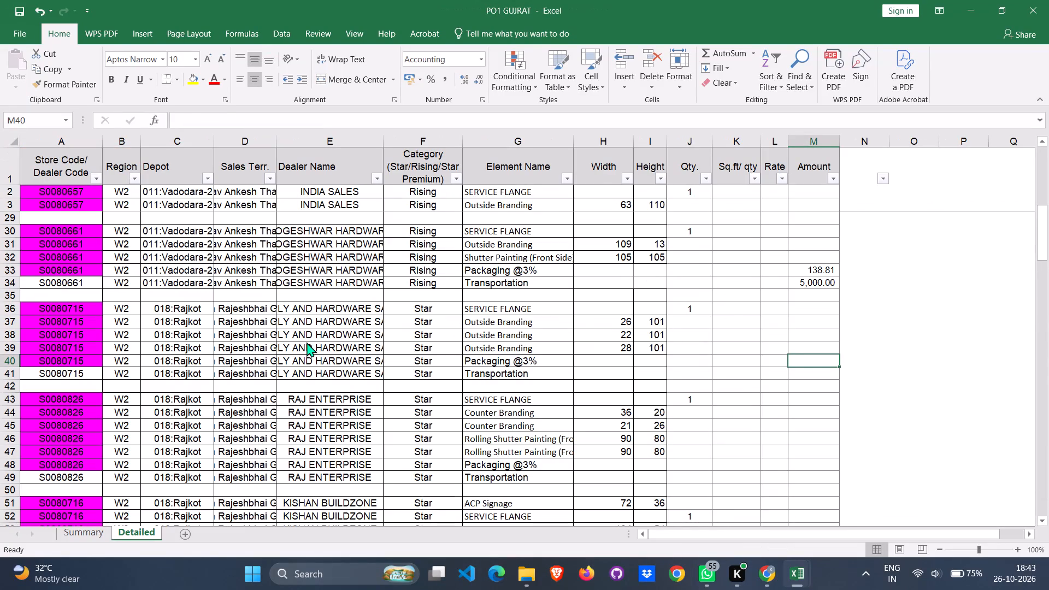
left_click(8, 361)
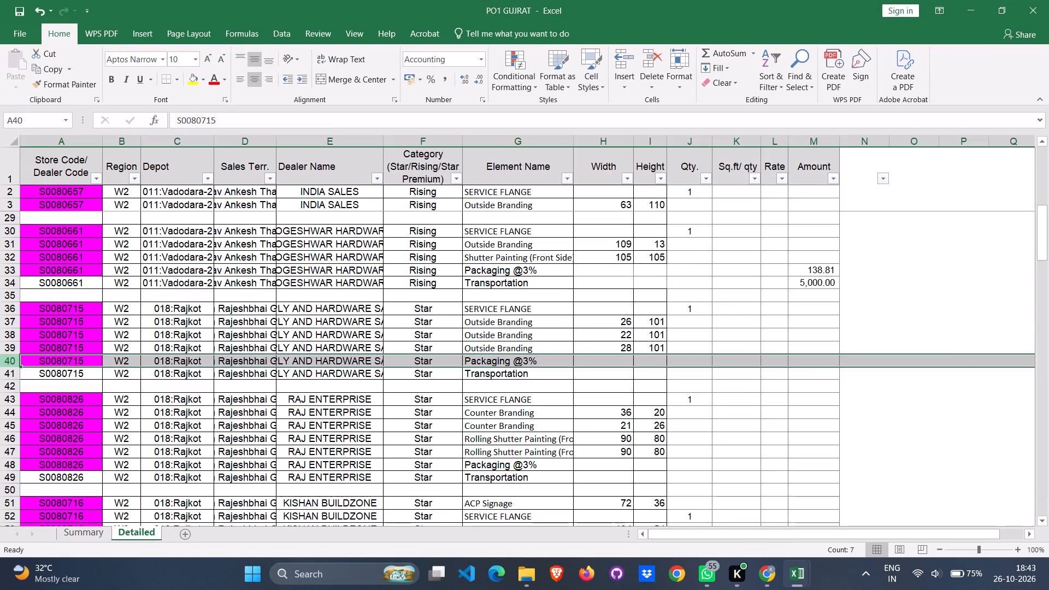
left_click(809, 361)
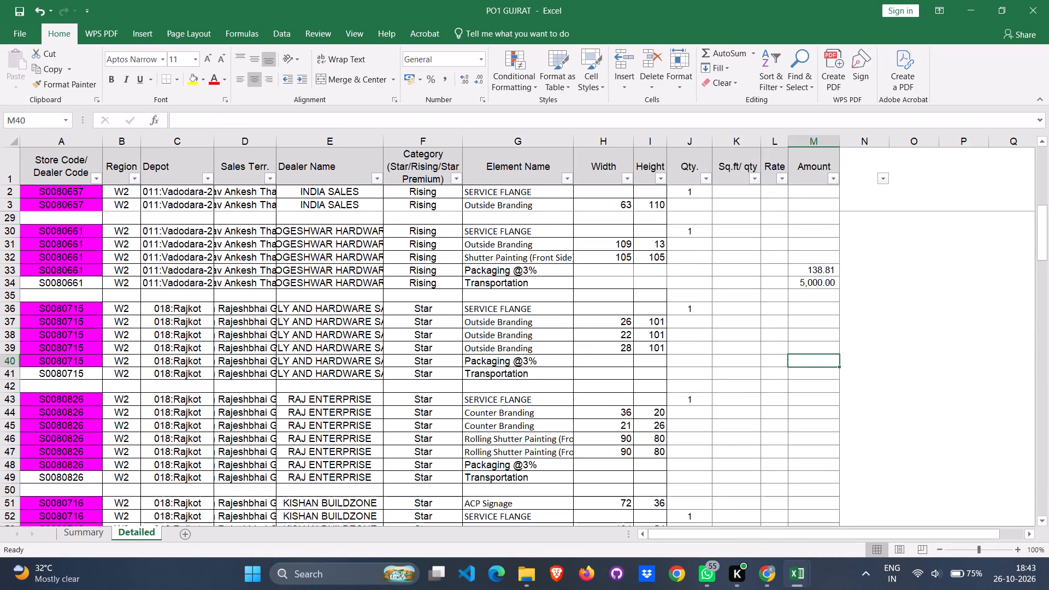
type("516.22")
key("ctrl+s")
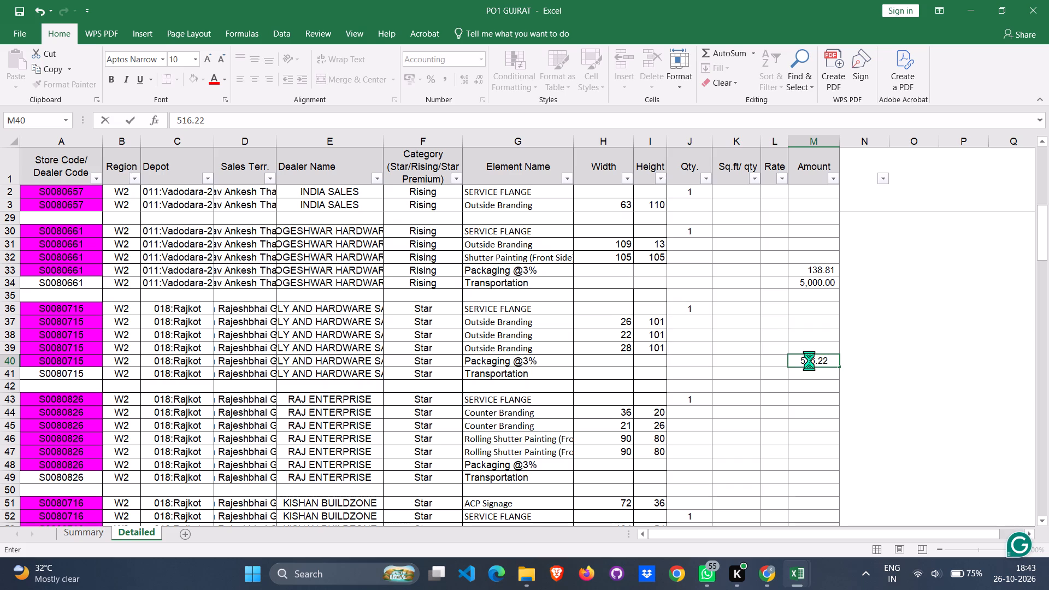
key("alt+Tab")
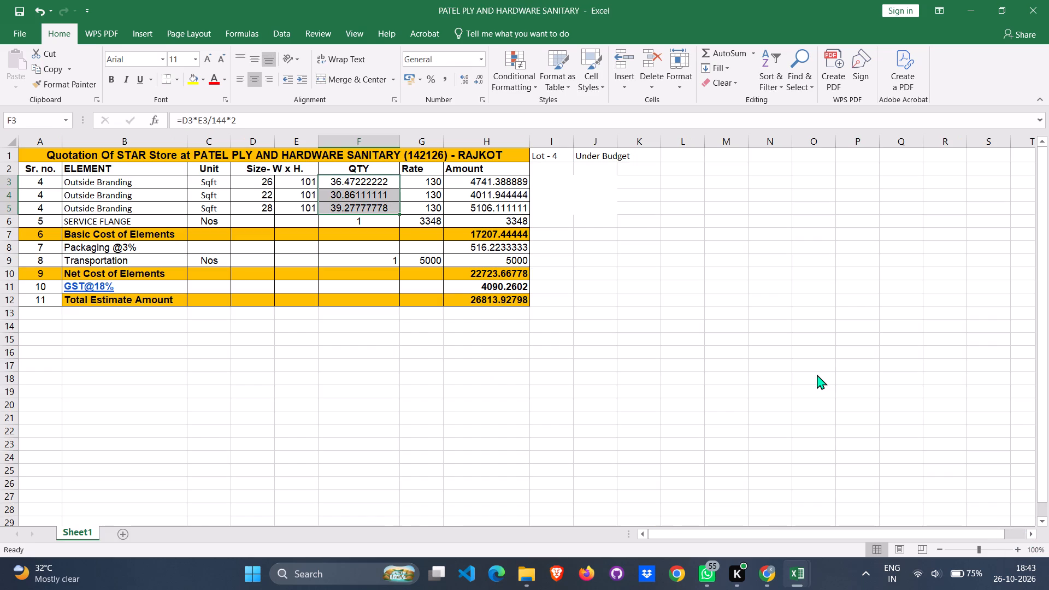
key("alt+Tab")
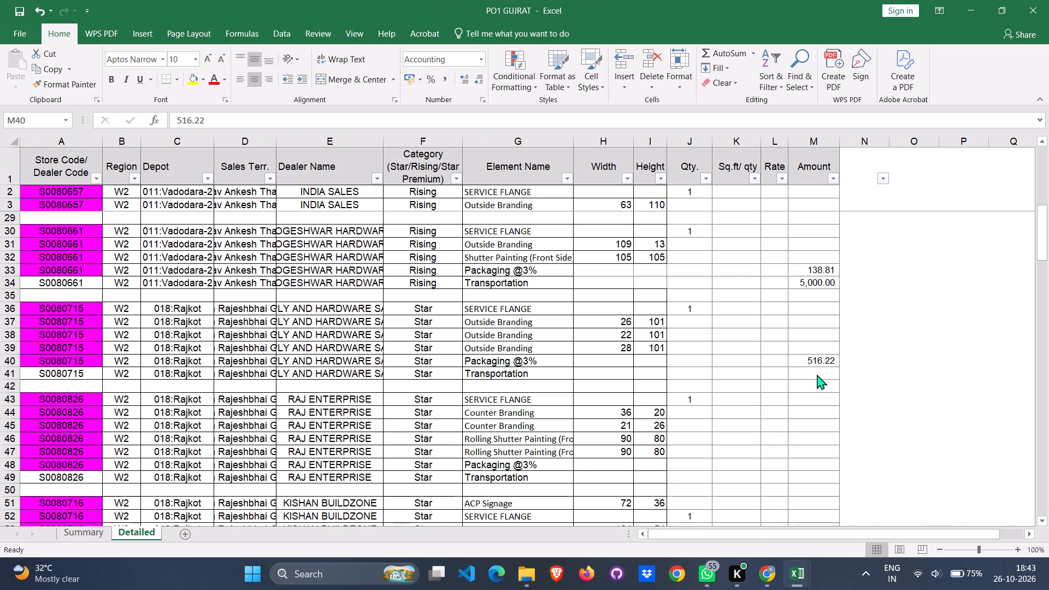
Enter 5000 as the PATEL PLY AND HARDWARE SANITARY Transportation Amount in the Detailed sheet and save the workbook.
left_click(817, 374)
type("5000")
key("ctrl+s")
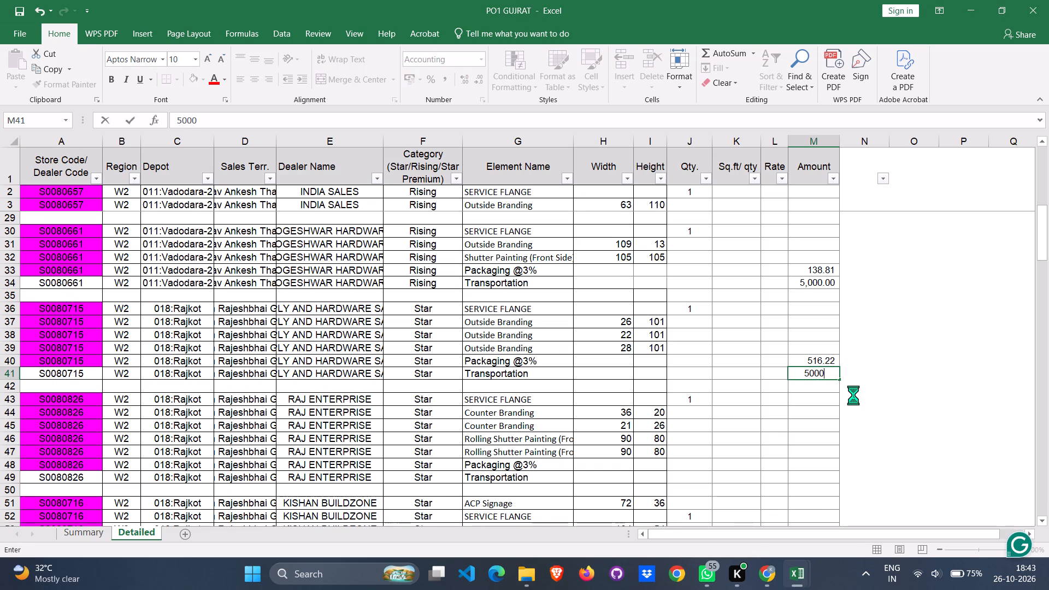
Close the PATEL quotation, search the SEPARATAION ESTIMATE folder in File Explorer for RAJ and open the RAJ ENTERPRISE workbook.
scroll(292, 391, "down", 4)
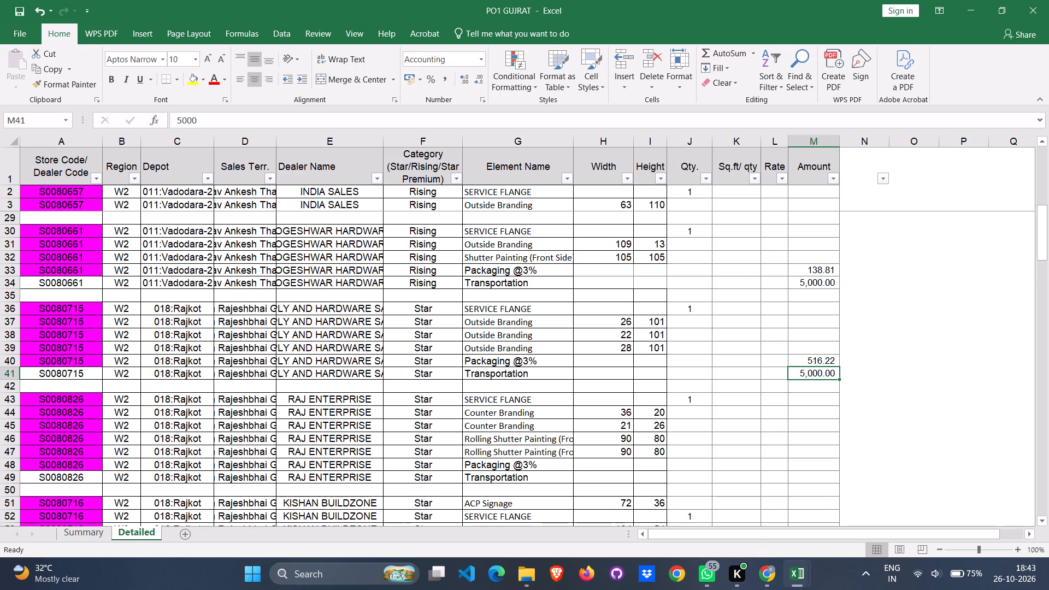
scroll(292, 391, "down", 1)
scroll(335, 385, "down", 4)
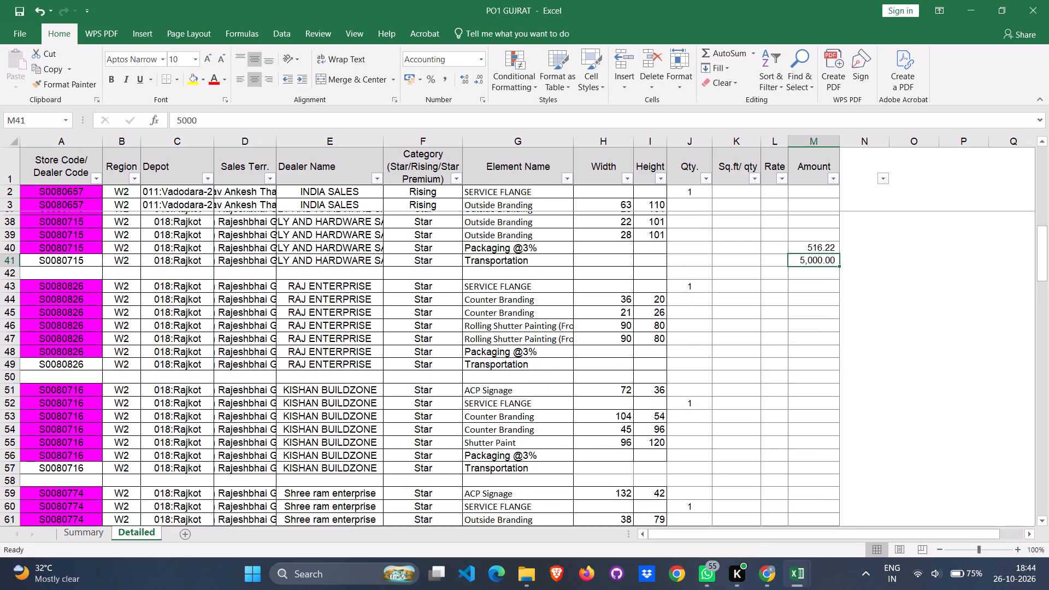
scroll(335, 385, "down", 1)
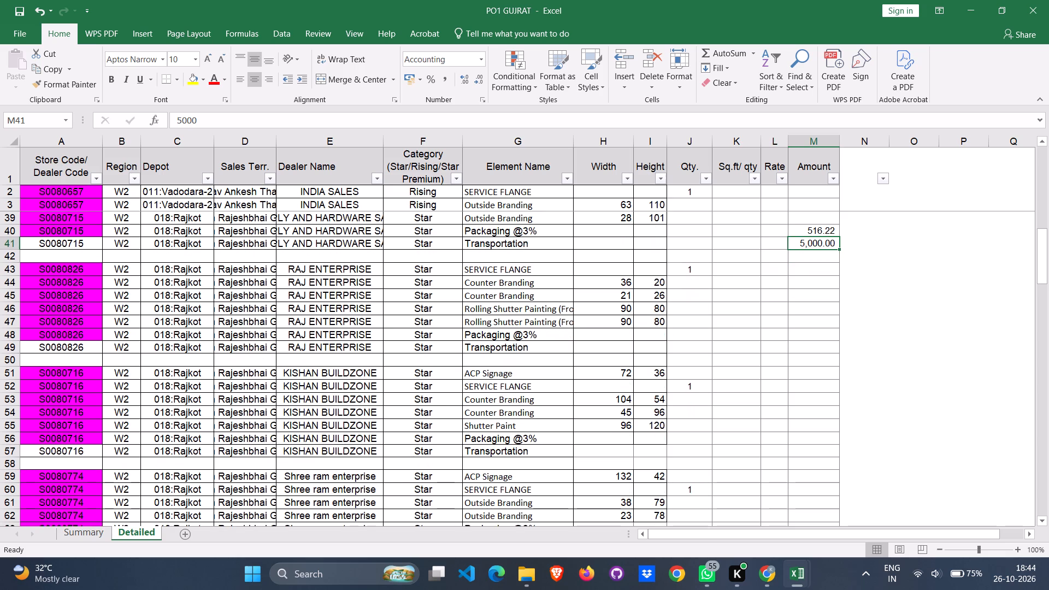
left_click(14, 336)
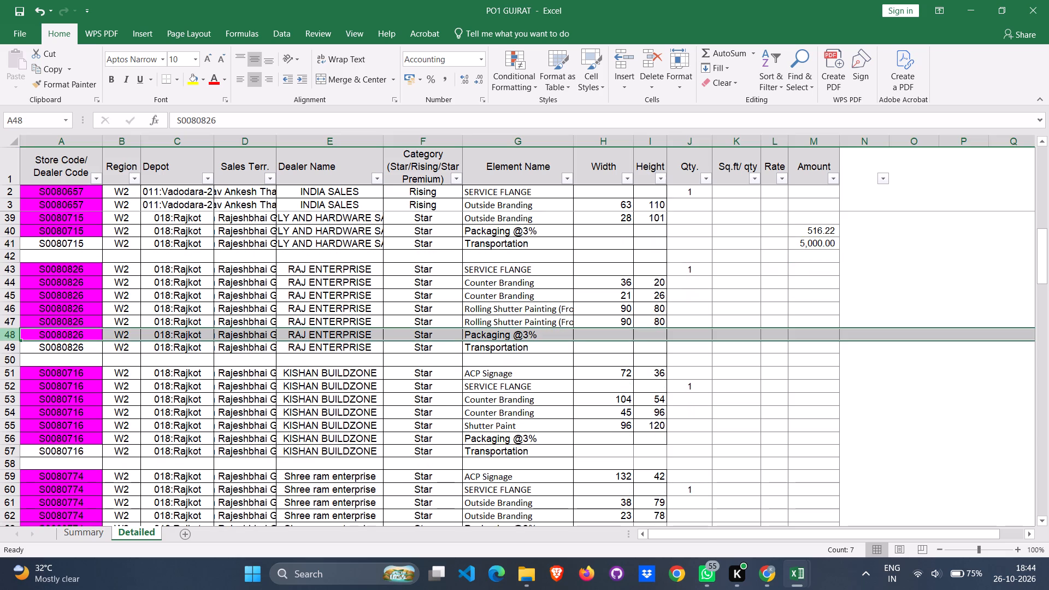
left_click(816, 335)
key("alt+Tab")
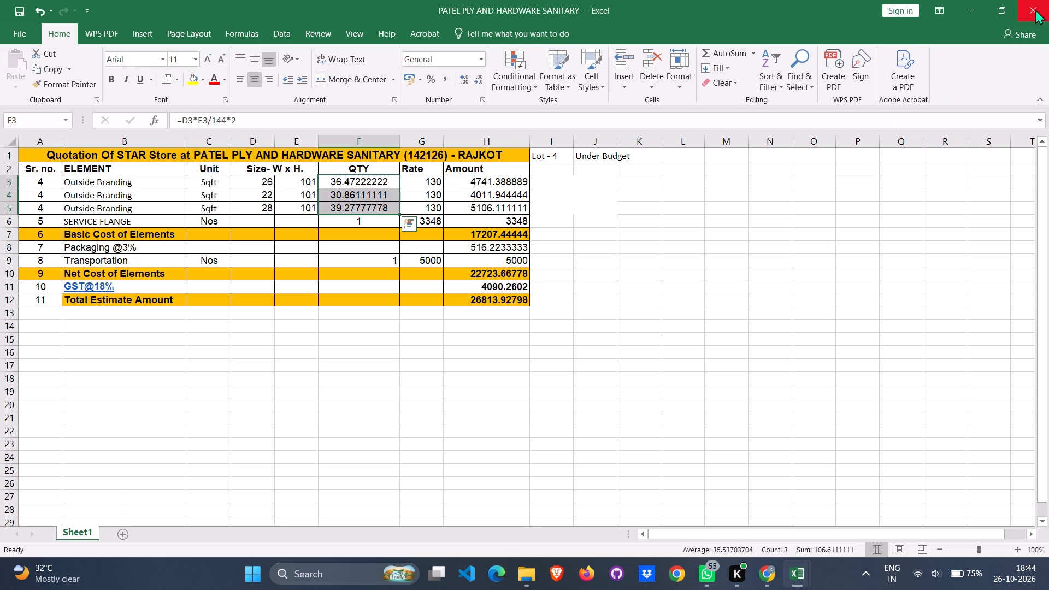
left_click(1035, 9)
key("alt+Tab")
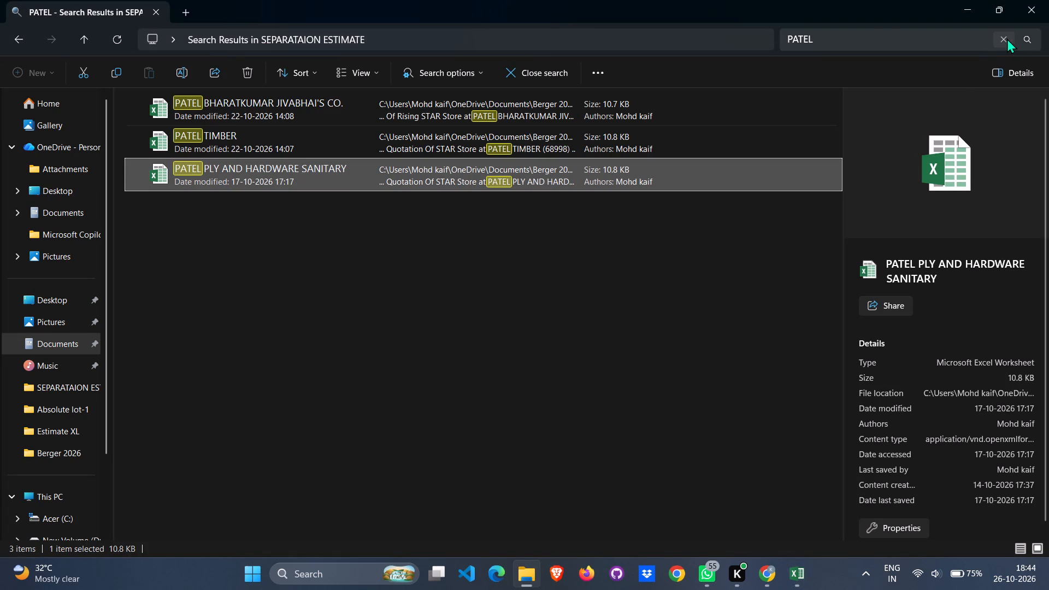
left_click(1007, 38)
type("RAJ")
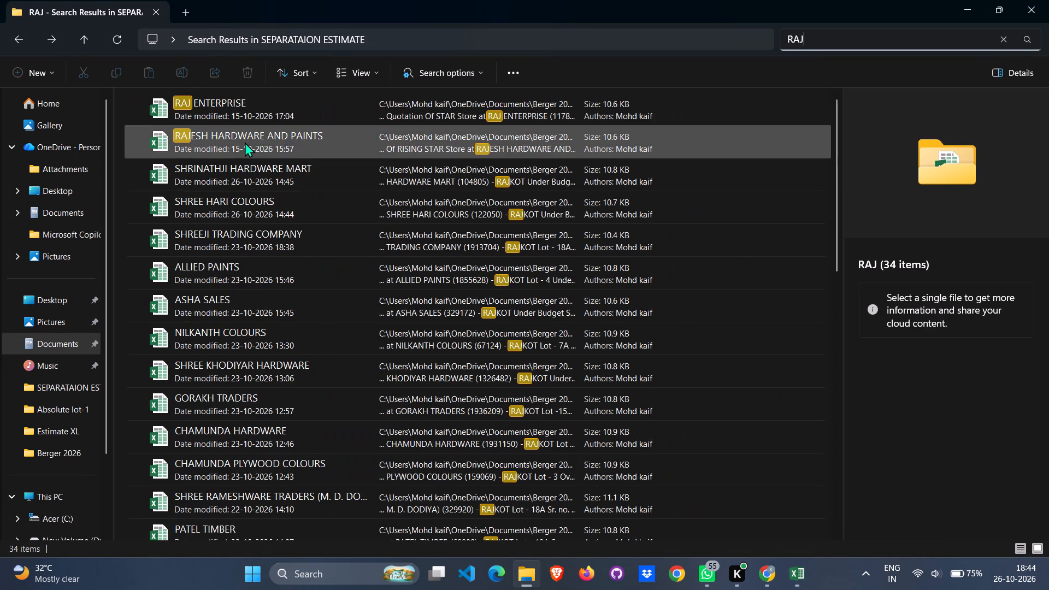
double_click(256, 112)
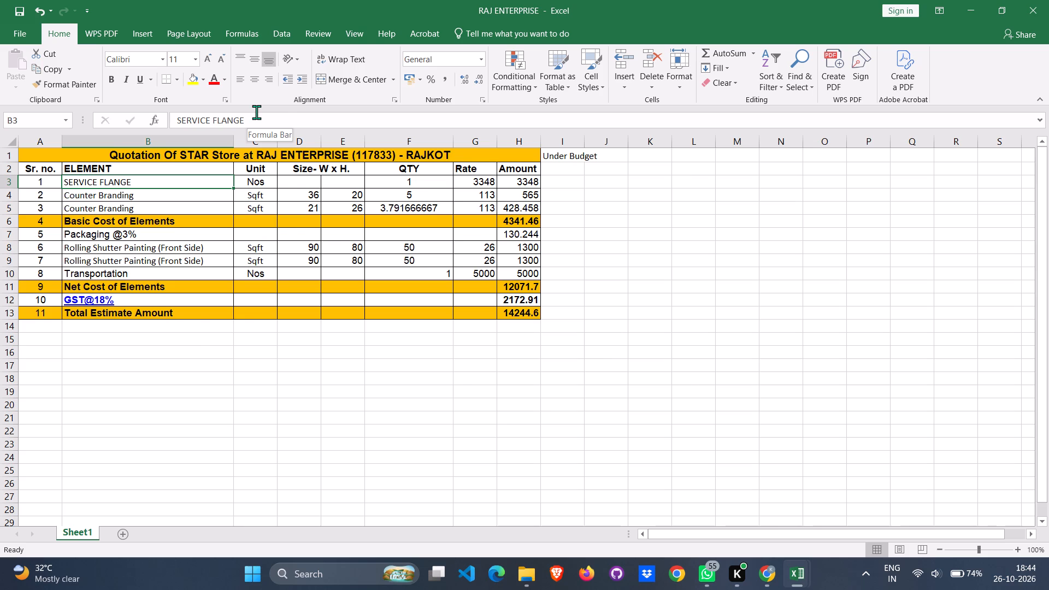
In PO1 GUJRAT's Detailed sheet, enter RAJ ENTERPRISE's Amounts as 130.24 for Packaging @3% and 5000 for Transportation, saving after each entry.
key("alt+Tab")
type("130.")
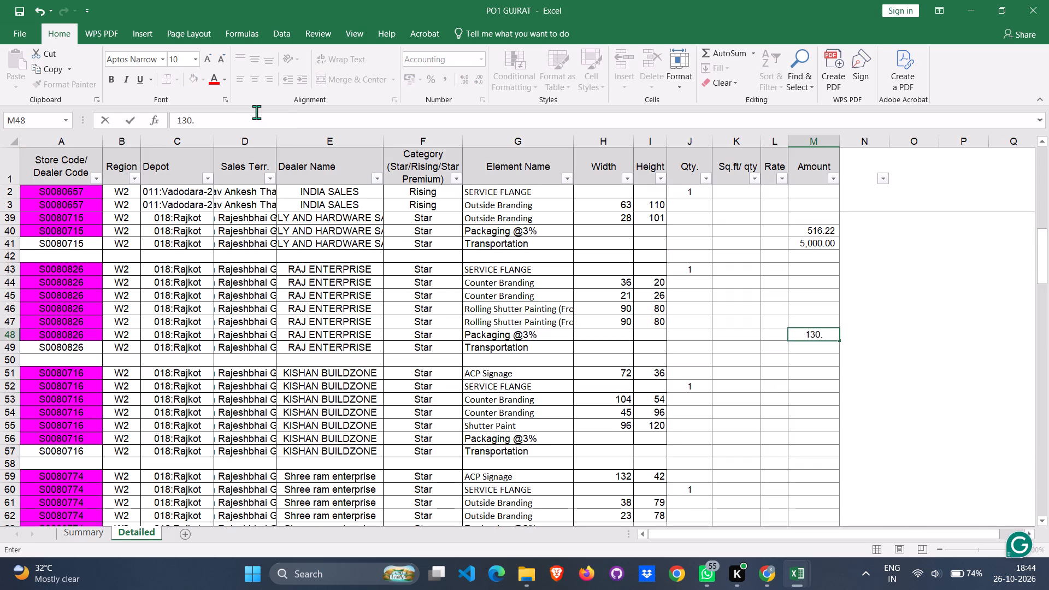
type("24")
key("ctrl+s")
left_click(809, 347)
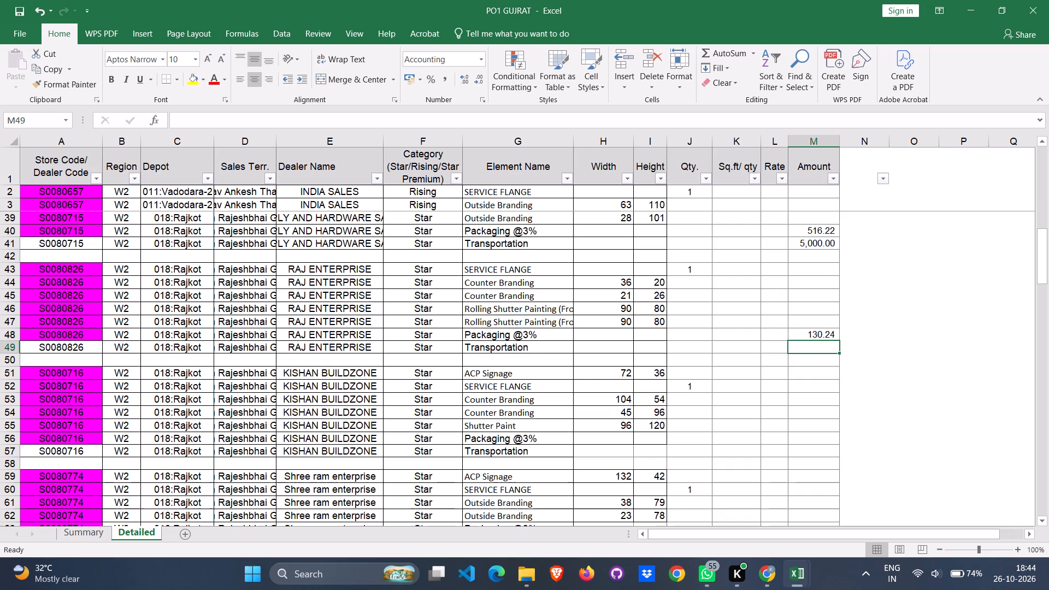
key("5")
type("00")
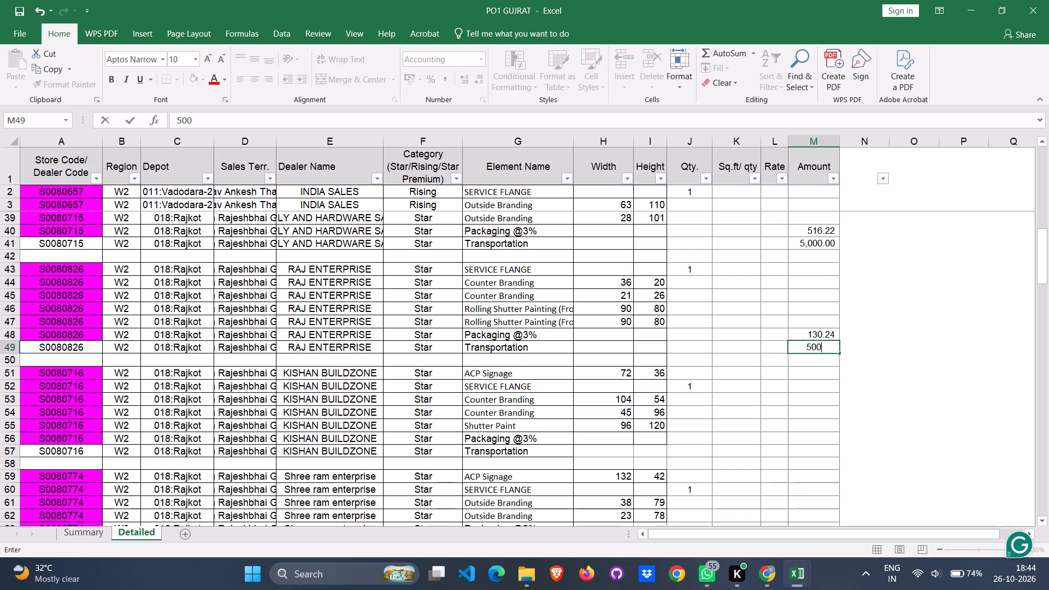
key("0")
key("ctrl+s")
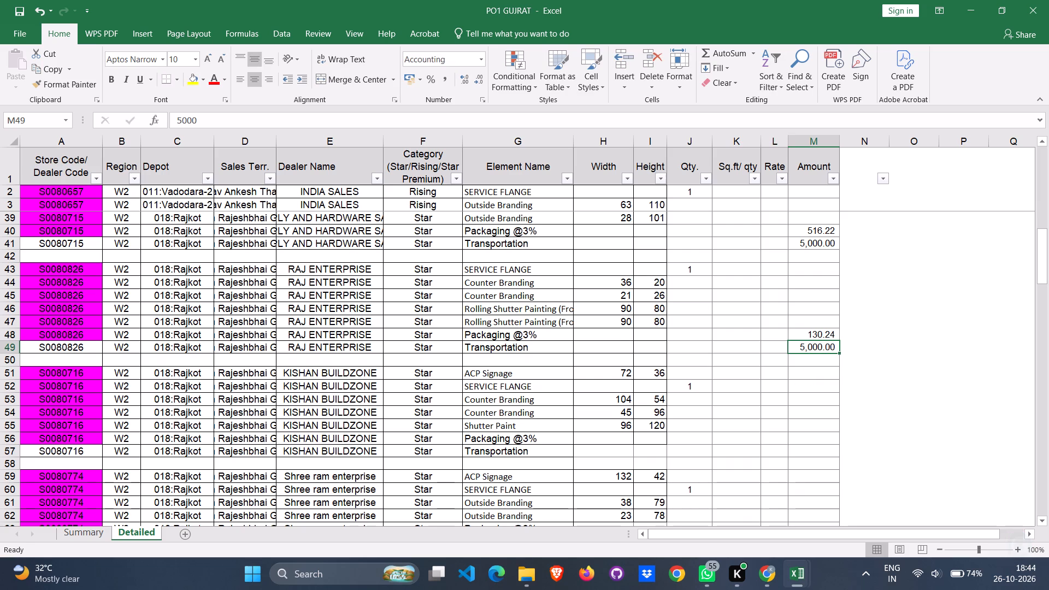
Close the RAJ ENTERPRISE quotation, search the SEPARATAION ESTIMATE folder in File Explorer for KISHAN and open the KISHAN BUILDZONE workbook.
scroll(623, 375, "down", 5)
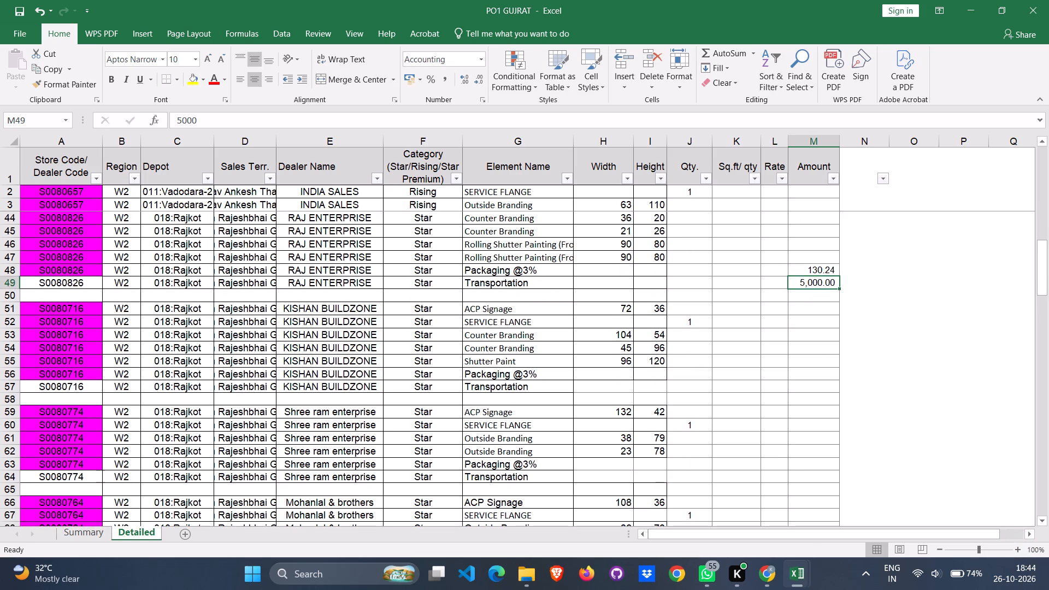
left_click(15, 373)
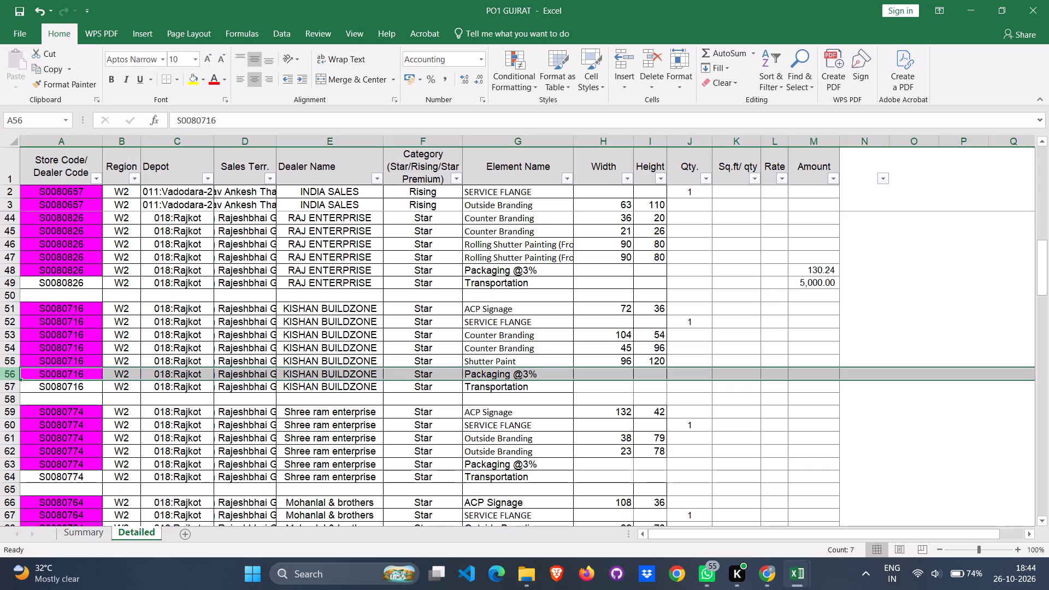
left_click(817, 372)
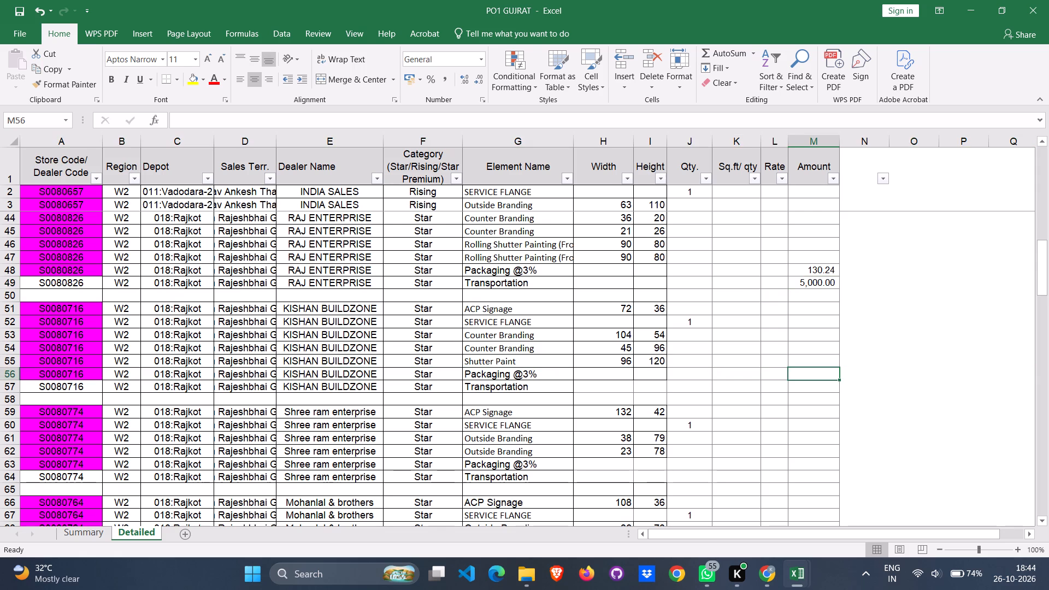
key("alt+Tab")
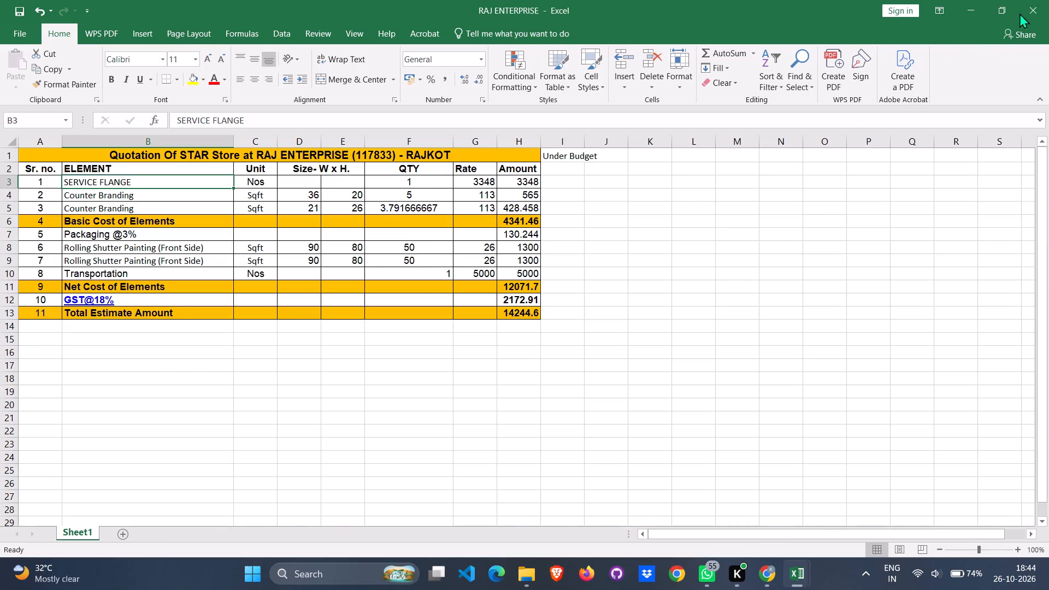
left_click(1019, 13)
key("alt+Tab")
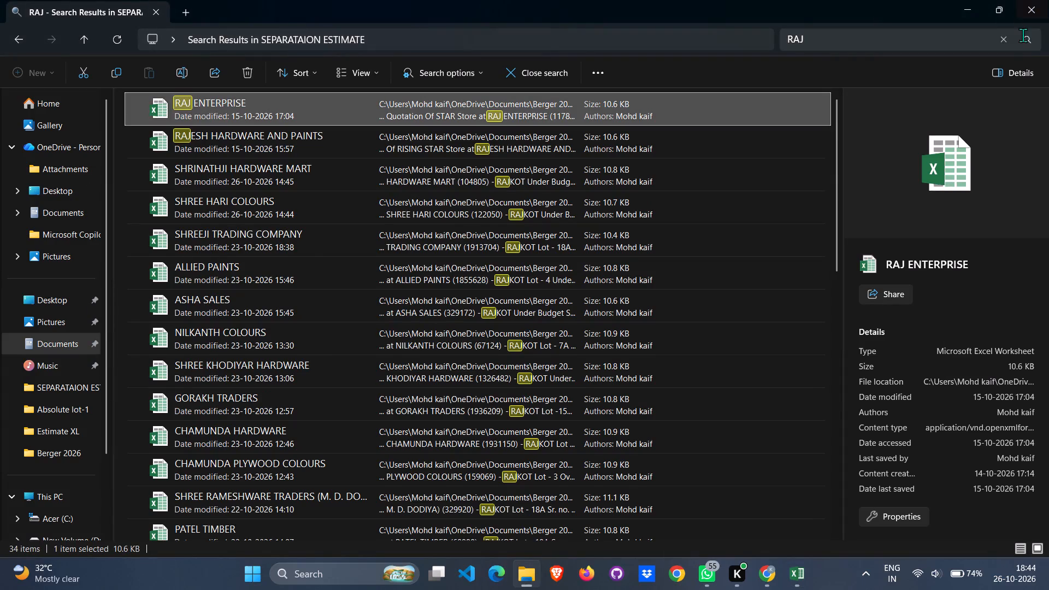
left_click(1007, 37)
type("KISHAN")
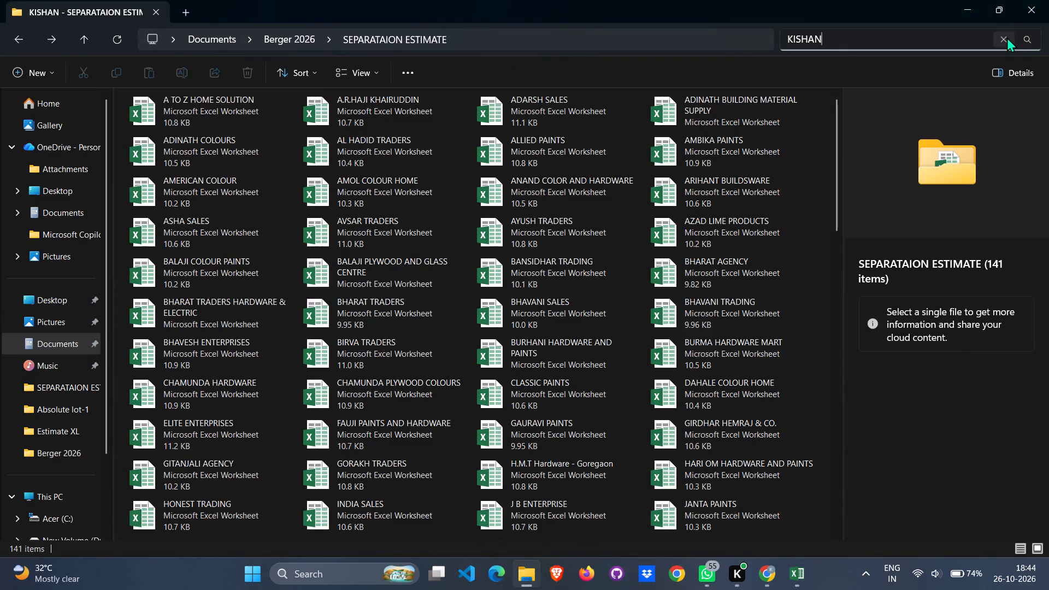
double_click(322, 111)
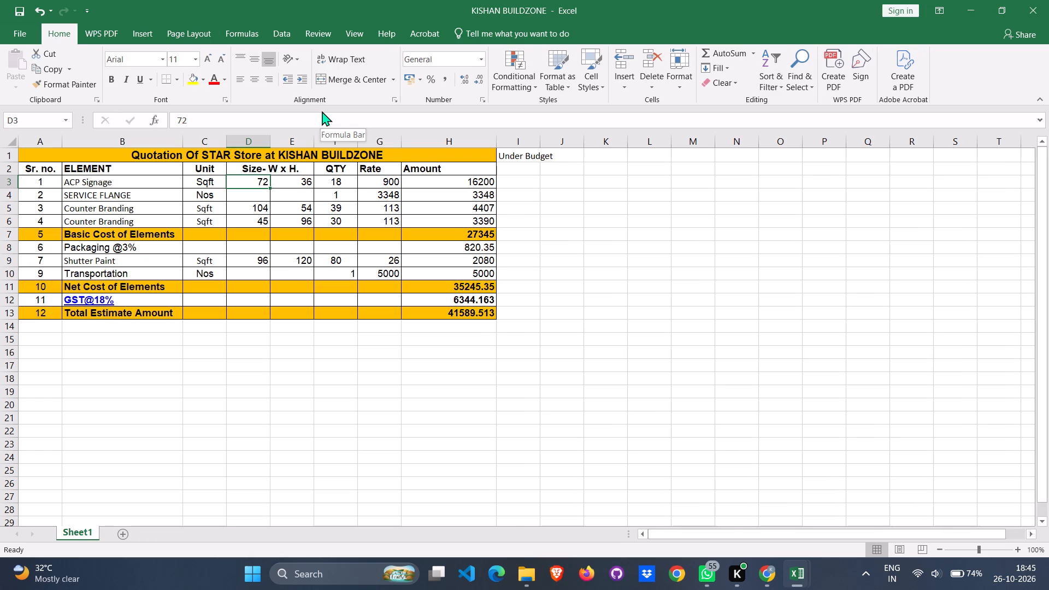
In PO1 GUJRAT's Detailed sheet, enter KISHAN BUILDZONE's Amounts as 820.35 for Packaging @3% and 5000 for Transportation, saving after each entry.
key("alt+Tab")
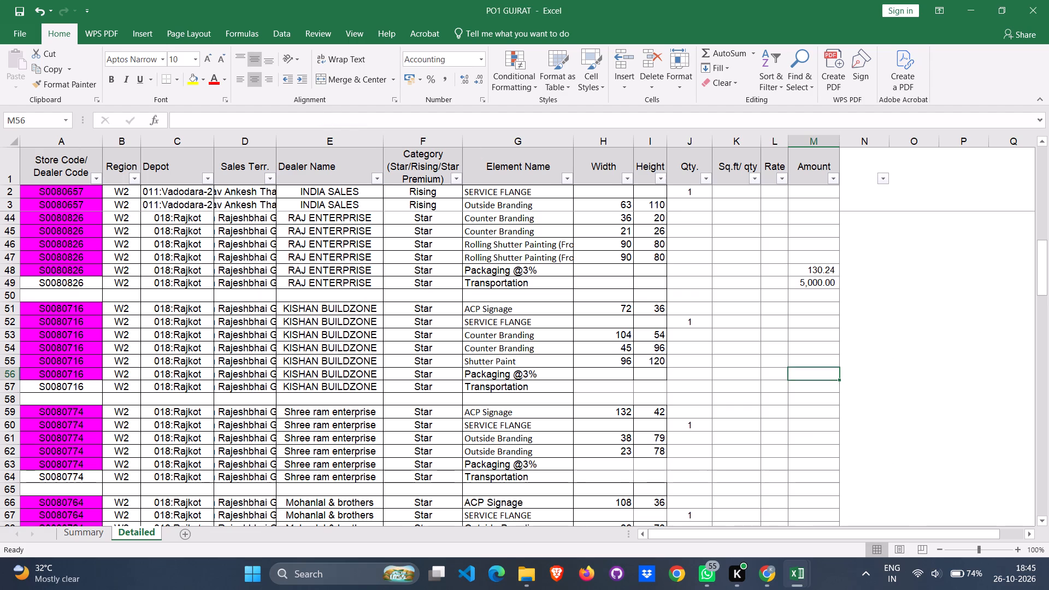
type("820.")
key("3")
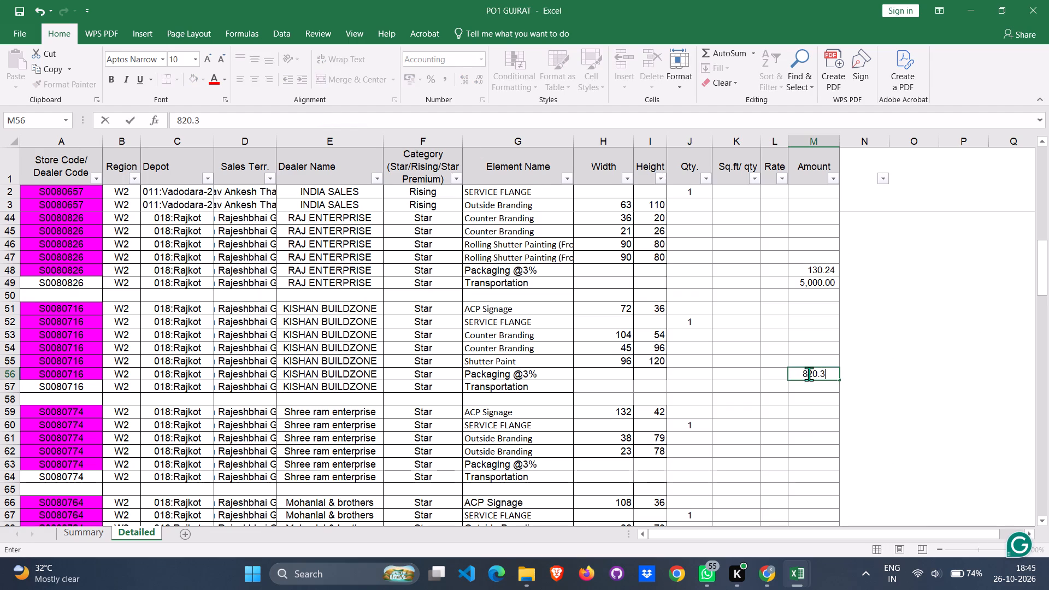
key("5")
key("ctrl+s")
left_click(815, 388)
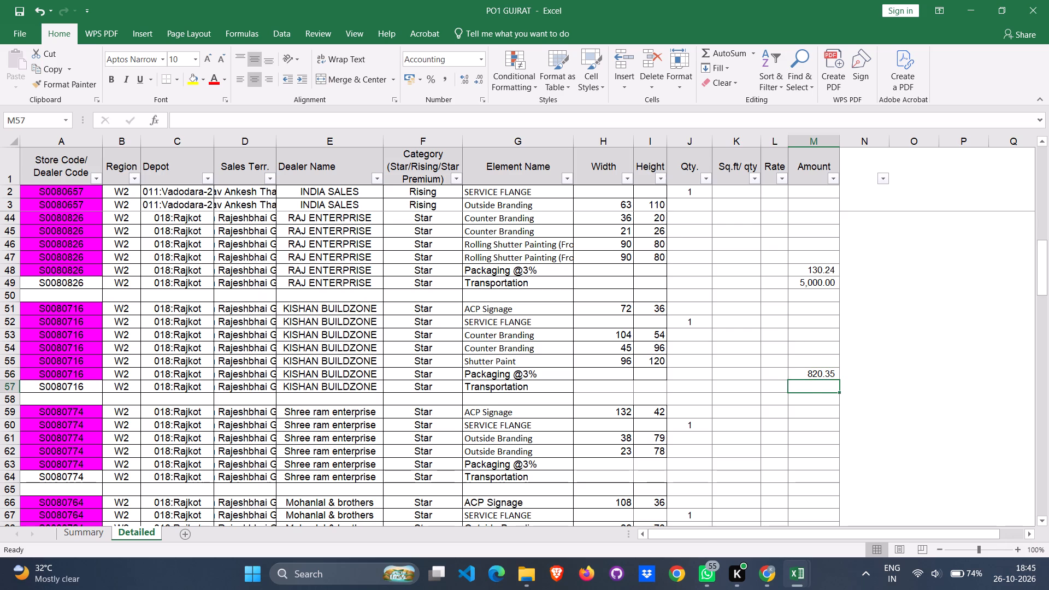
type("5000")
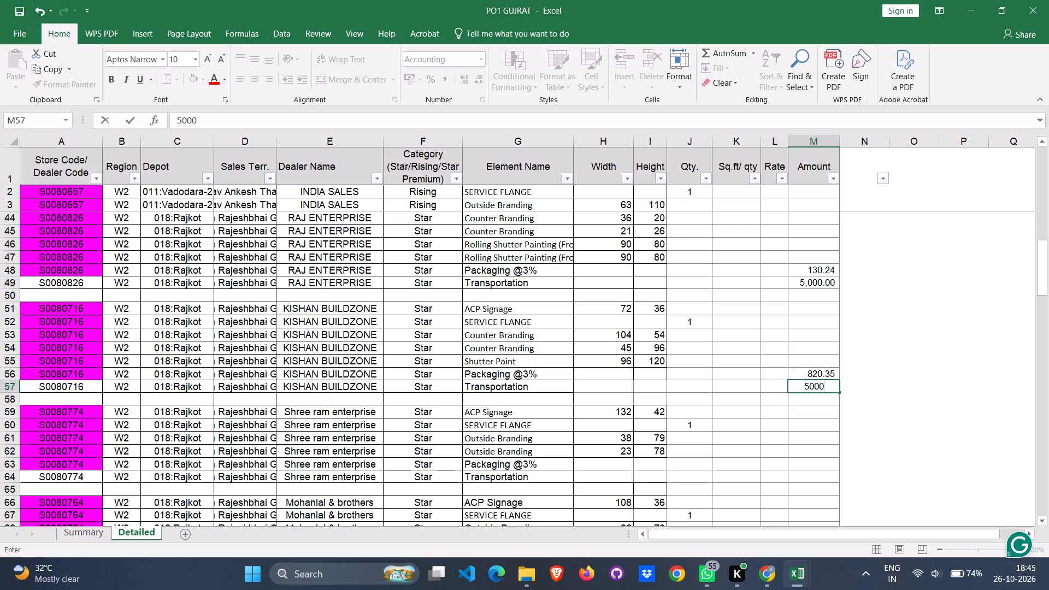
key("ctrl+s")
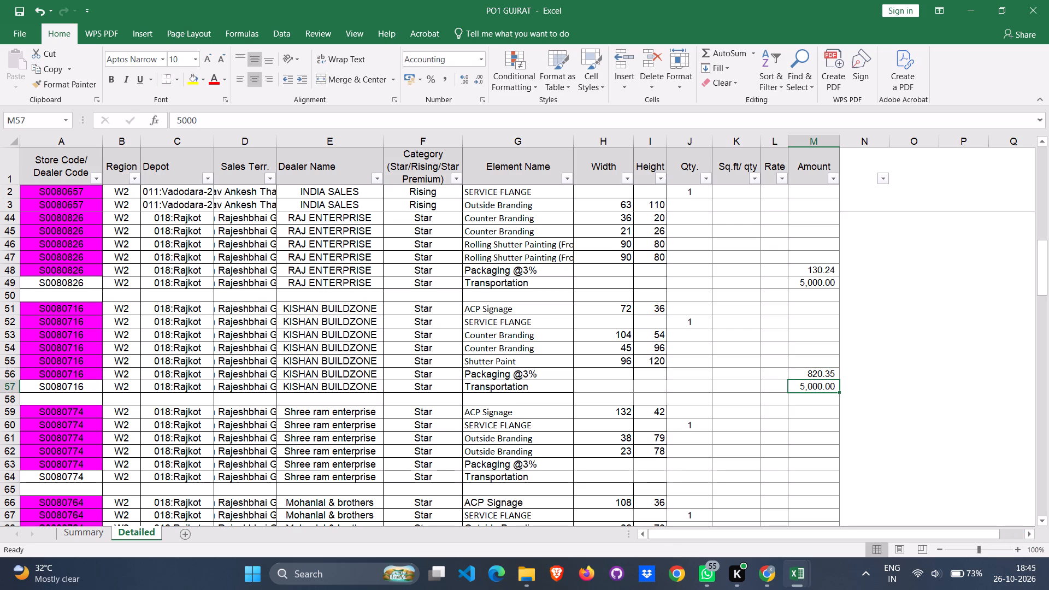
Close the KISHAN BUILDZONE quotation, search the SEPARATAION ESTIMATE folder in File Explorer for SHREE RAM and open the SHREE RAM HARDWARE & PIPE workbook.
scroll(724, 361, "down", 7)
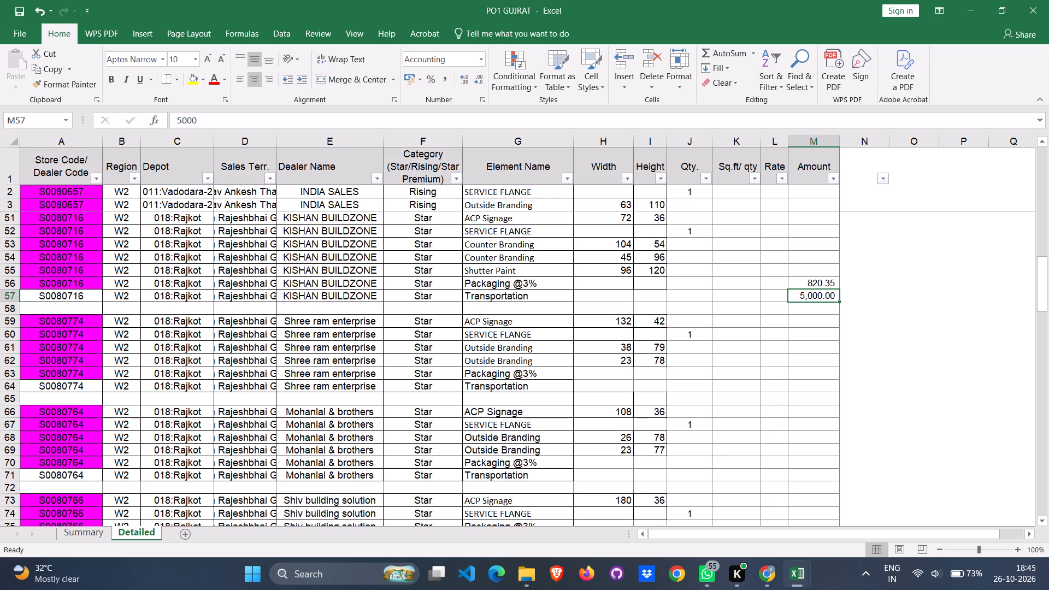
left_click(19, 373)
left_click(824, 376)
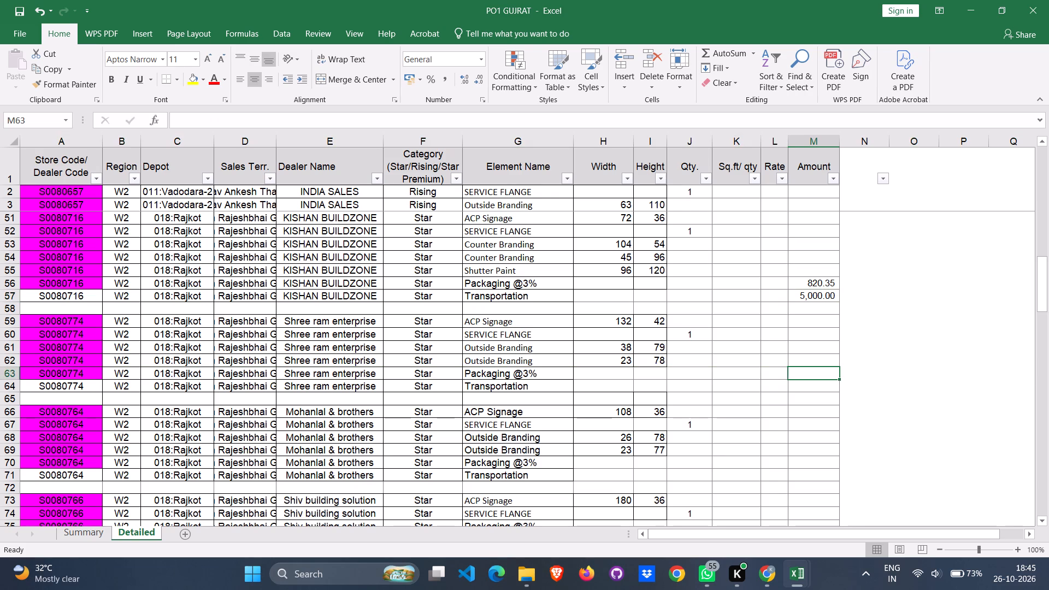
key("alt+Tab")
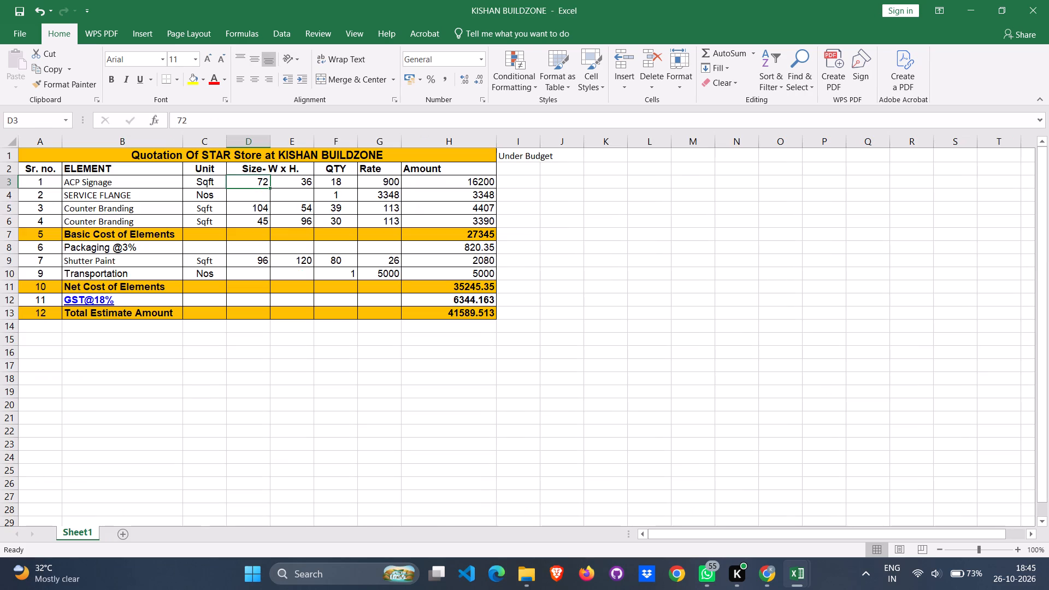
left_click(1039, 11)
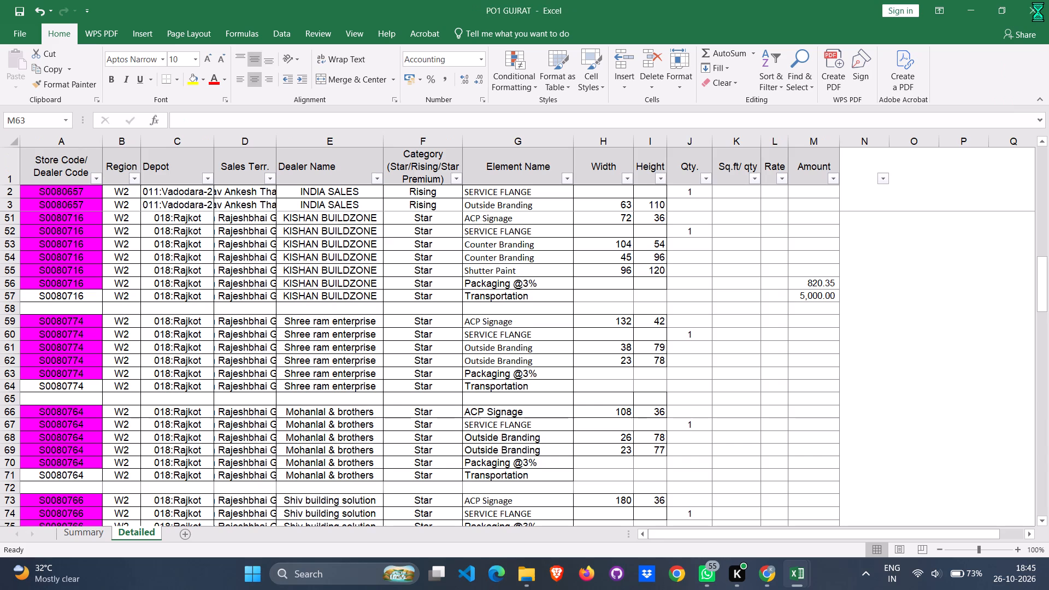
key("alt+Tab")
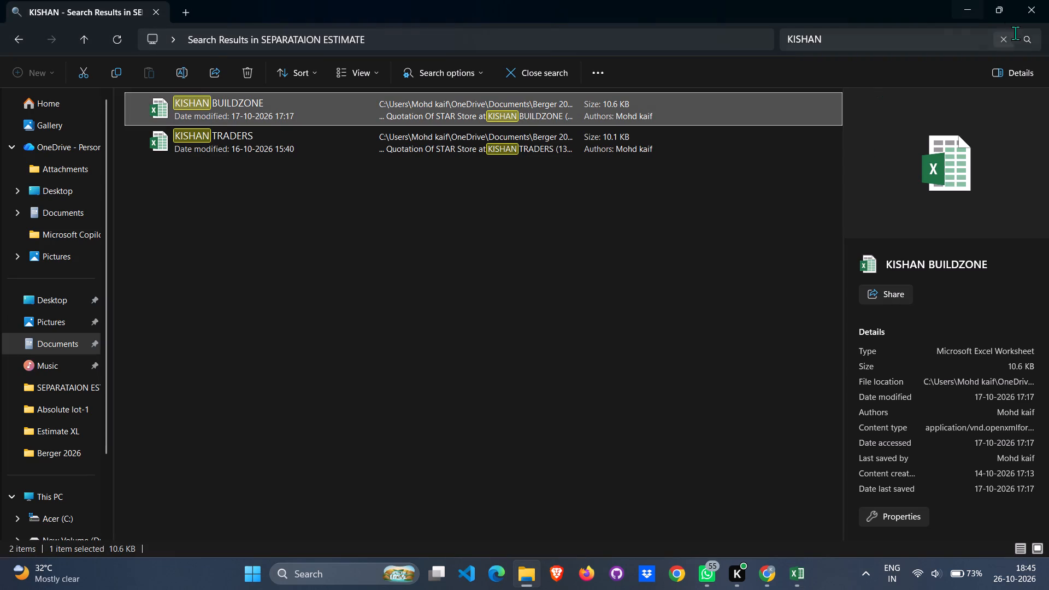
left_click(1006, 37)
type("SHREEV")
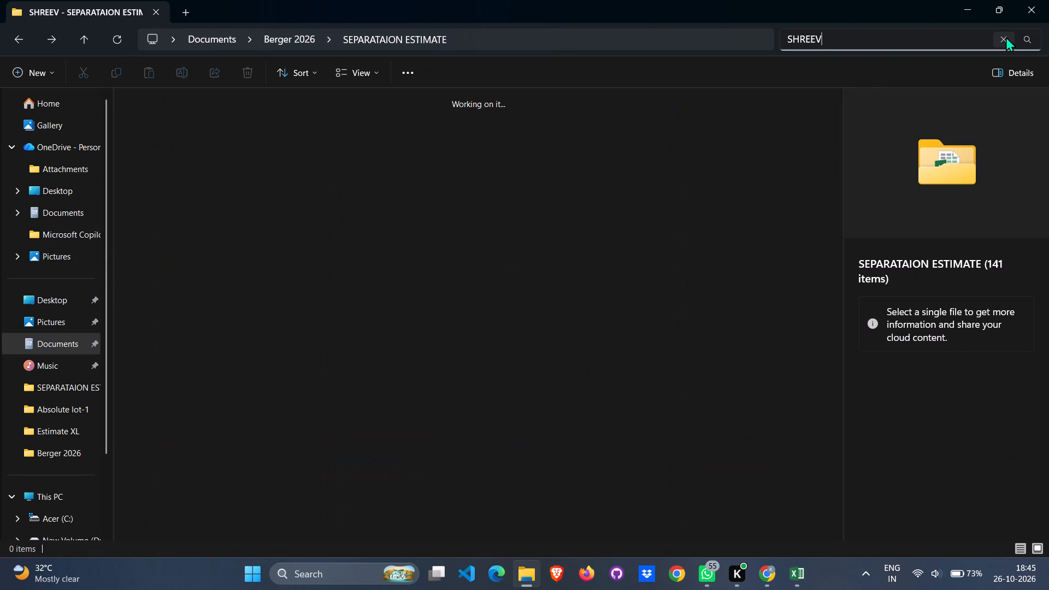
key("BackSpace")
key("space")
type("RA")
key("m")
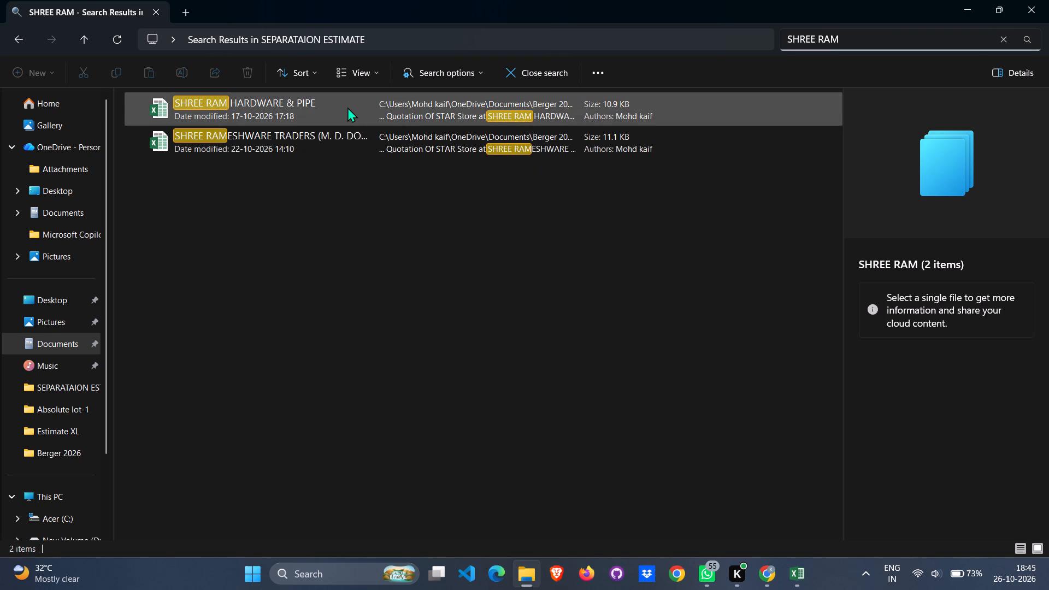
double_click(347, 107)
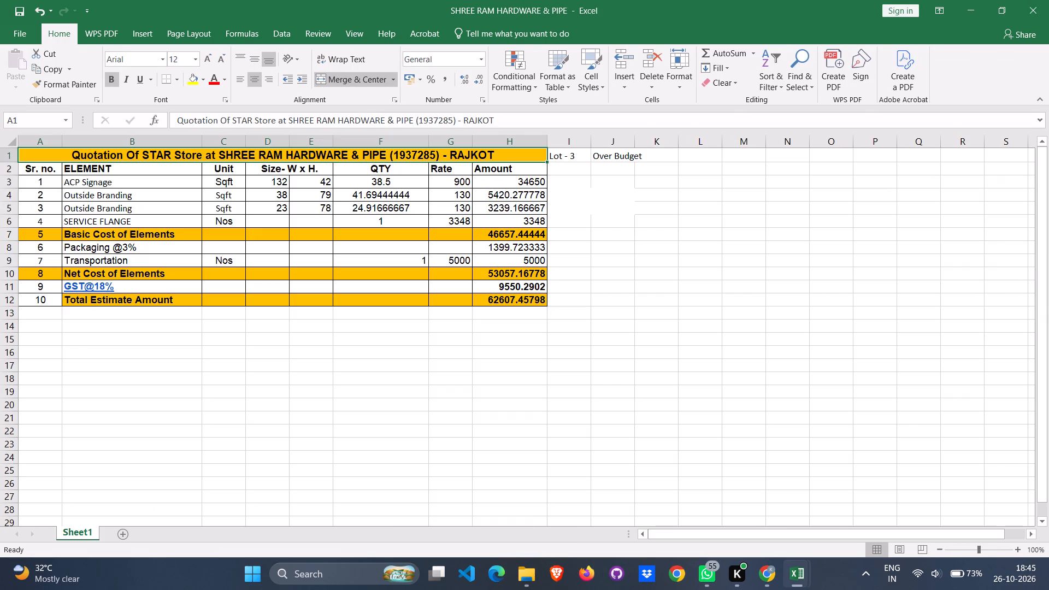
In PO1 GUJRAT's Detailed sheet, enter Shree ram enterprise's Amounts as 1399.72 for Packaging @3% and 5000 for Transportation, saving after each entry.
key("alt+Tab")
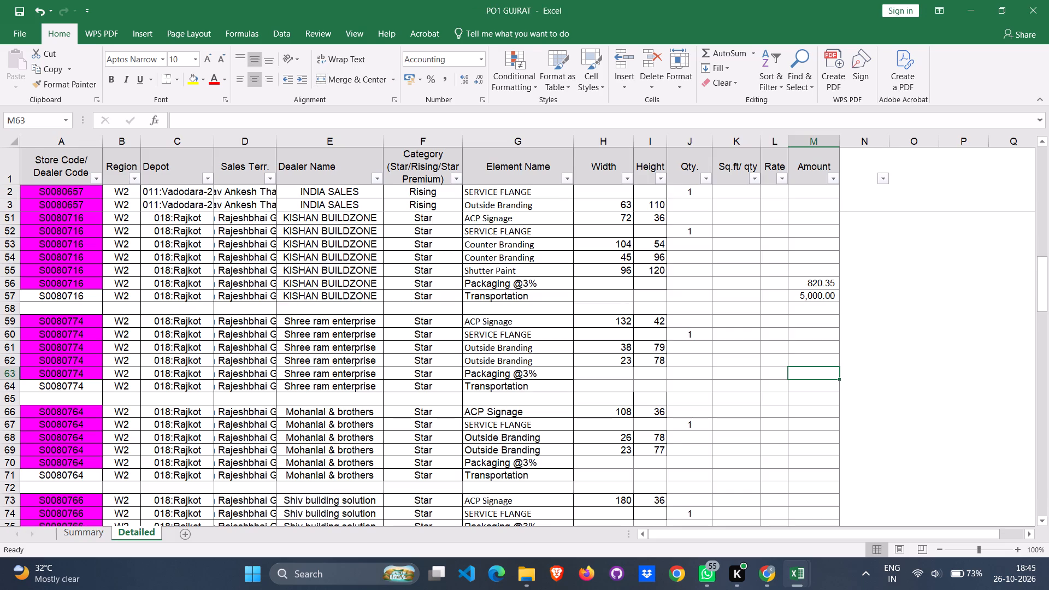
type("1399.")
key("7")
key("2")
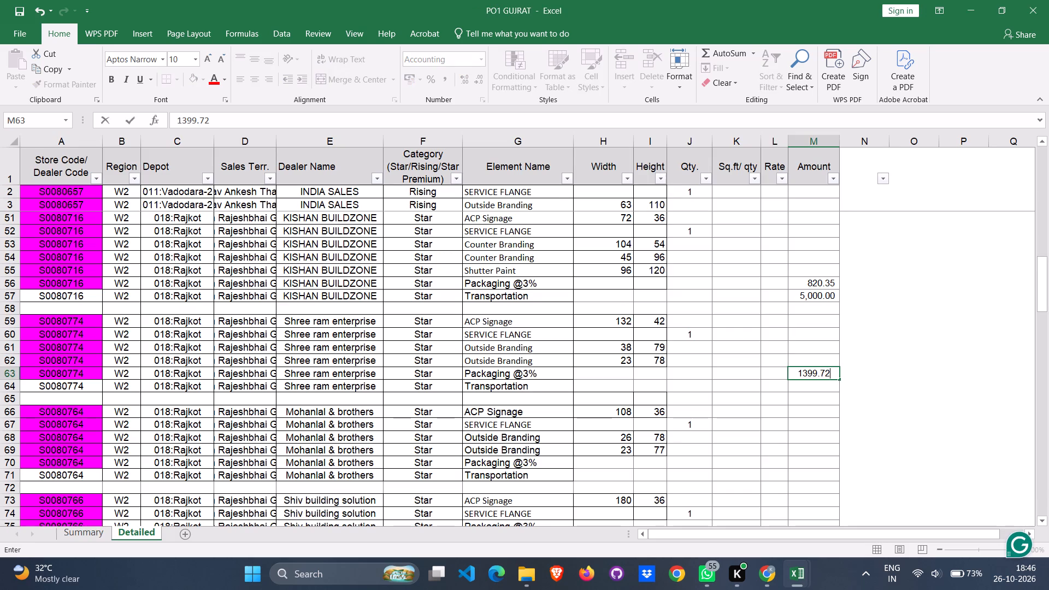
key("ctrl+s")
key("alt+Tab")
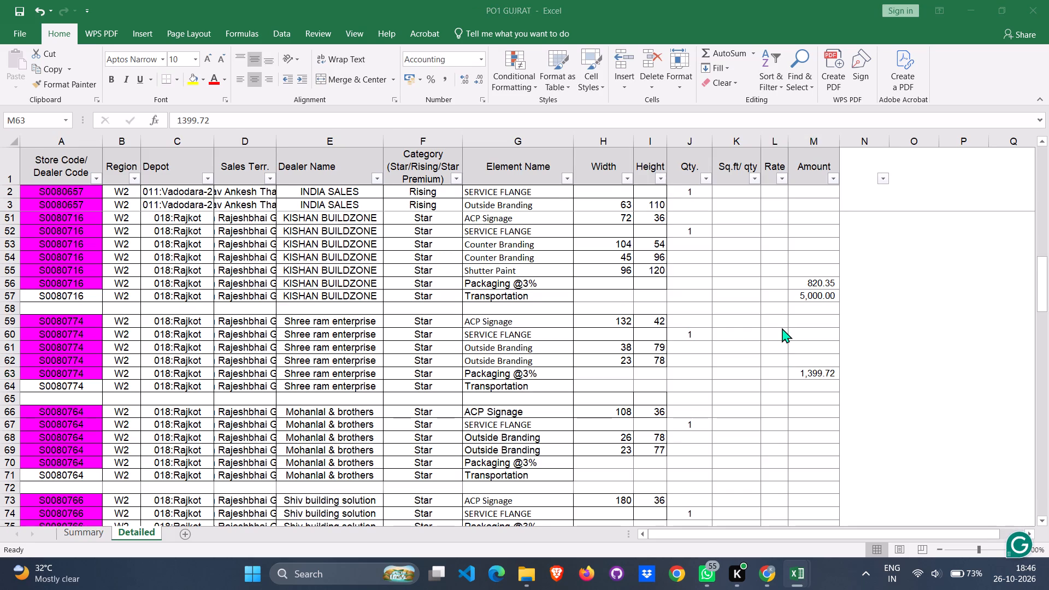
key("alt+Tab")
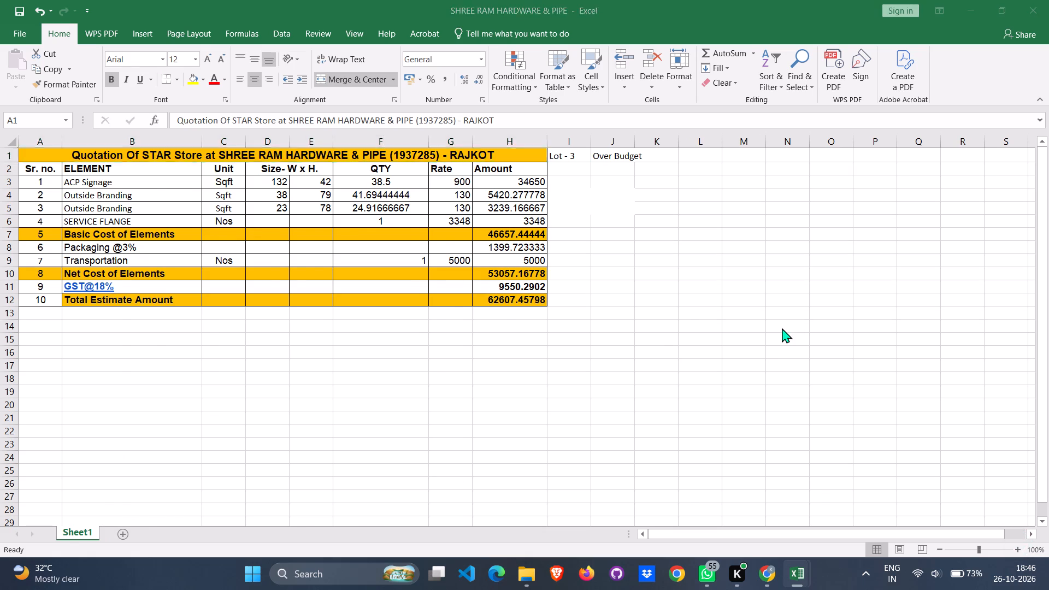
left_click(812, 385)
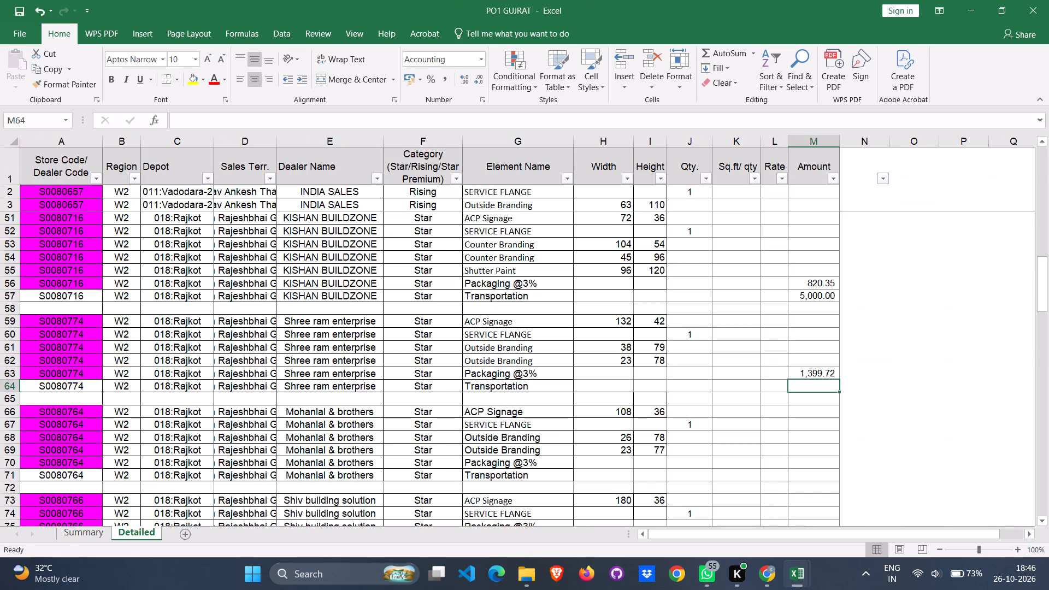
type("5000")
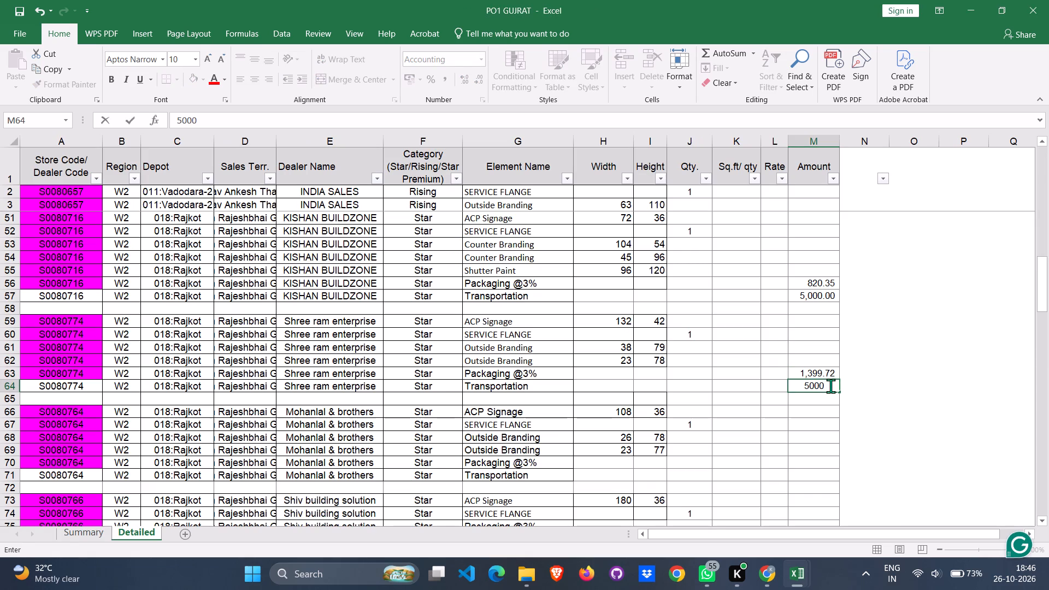
key("ctrl+s")
Ready Mohanlal & brothers' Packaging @3% Amount cell, close the SHREE RAM quotation, and open MOHANLAL & BROTHERS by searching SEPARATAION ESTIMATE in File Explorer for MOHAN.
scroll(631, 357, "down", 1)
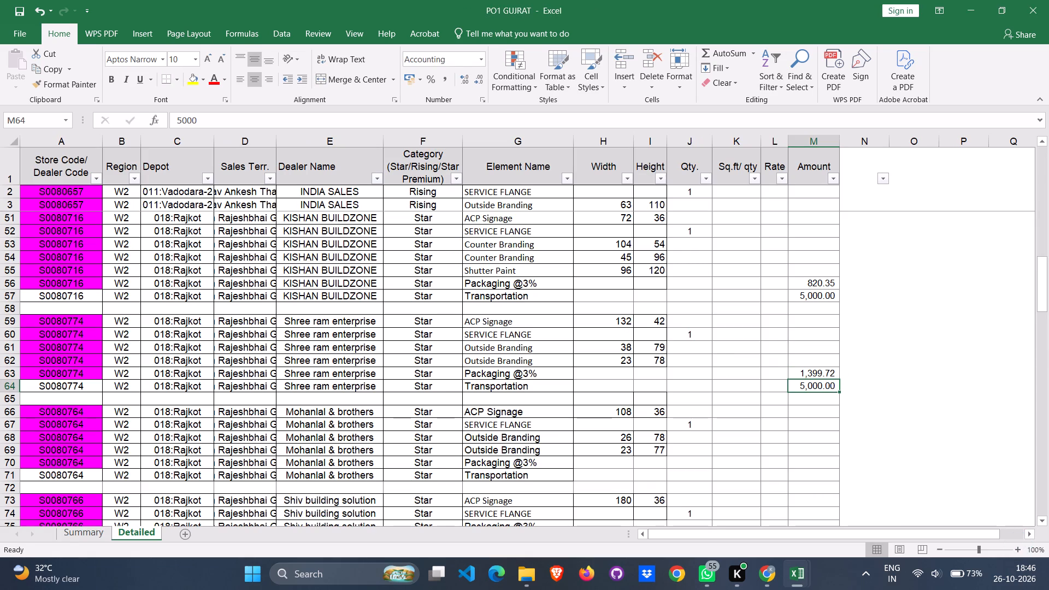
scroll(631, 357, "down", 5)
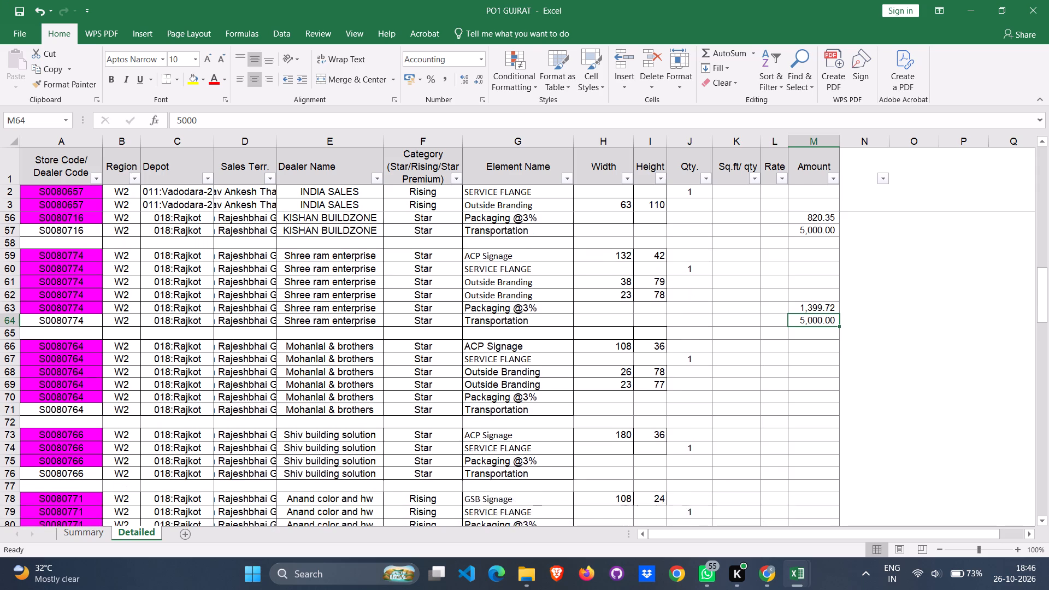
scroll(631, 357, "down", 2)
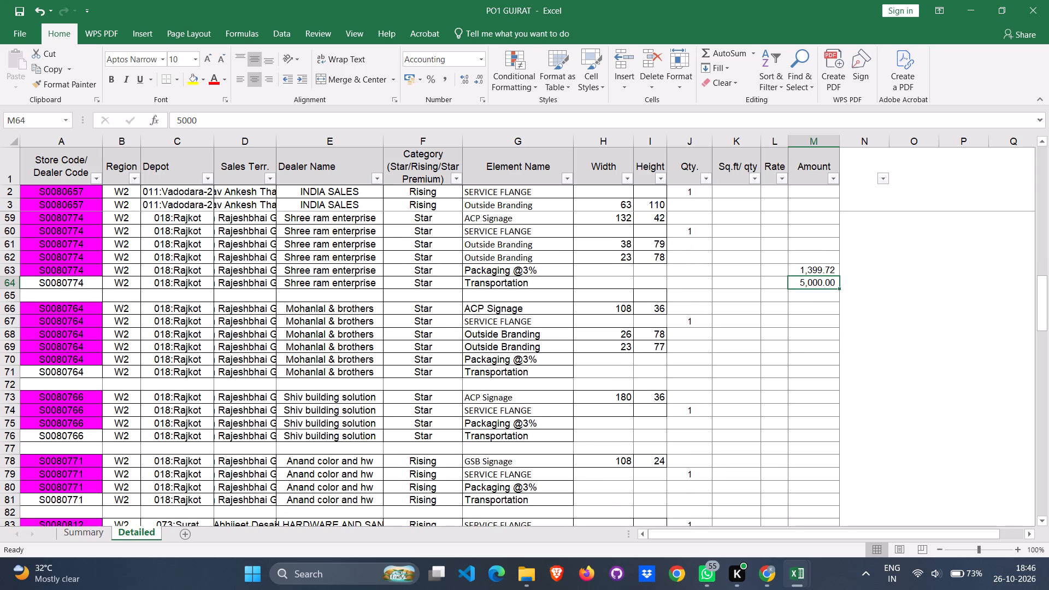
left_click(8, 360)
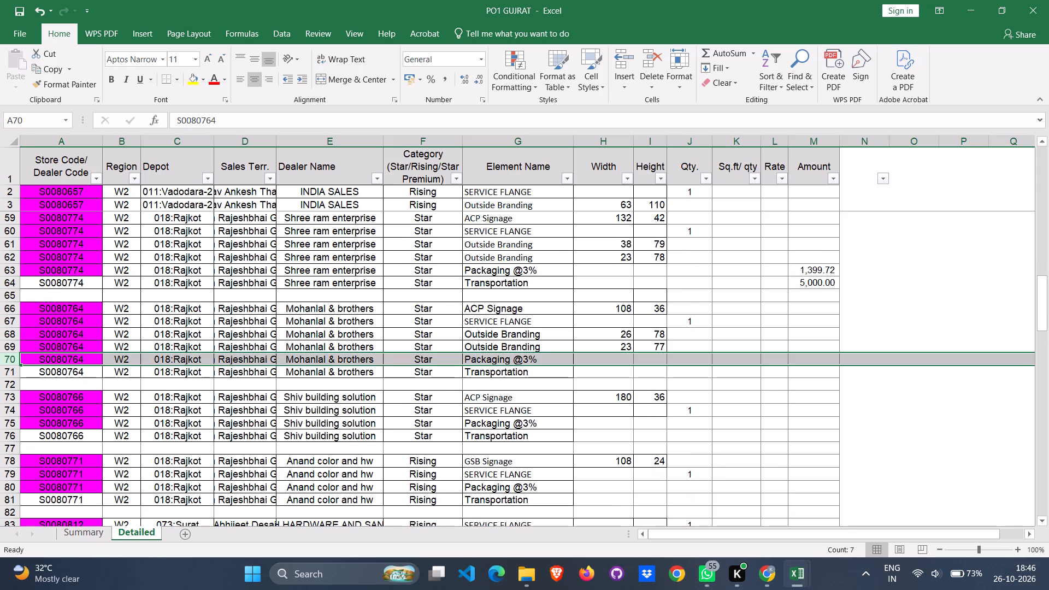
left_click(818, 359)
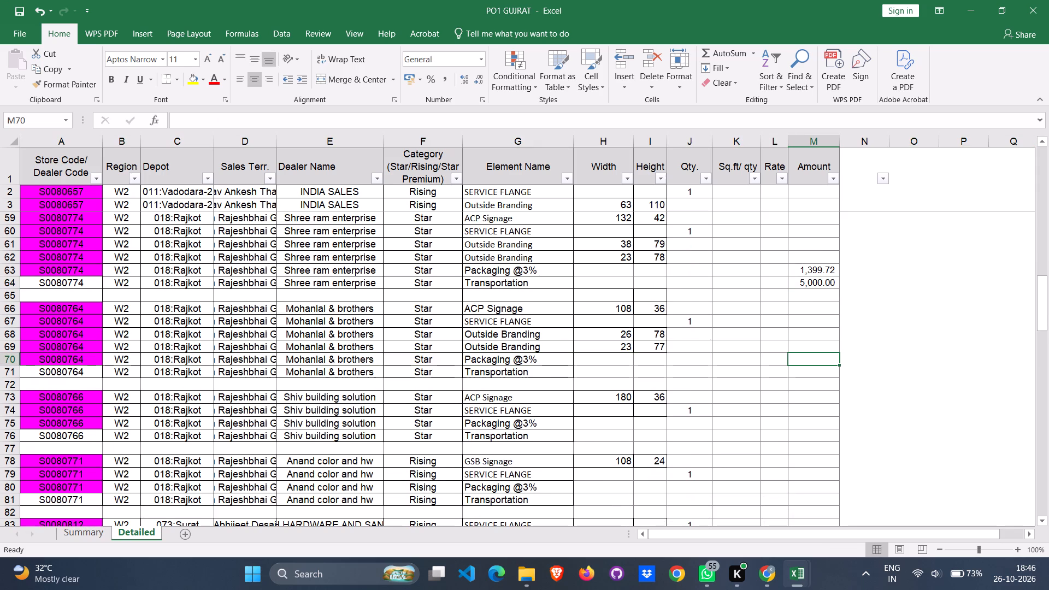
key("alt+Tab")
left_click(1035, 6)
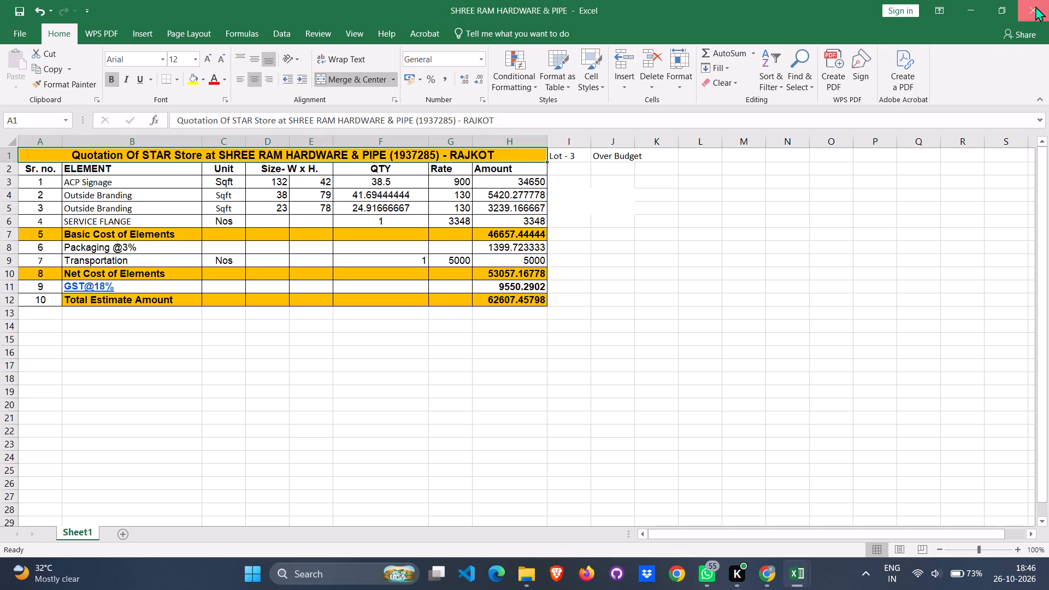
key("alt+Tab")
left_click(1004, 36)
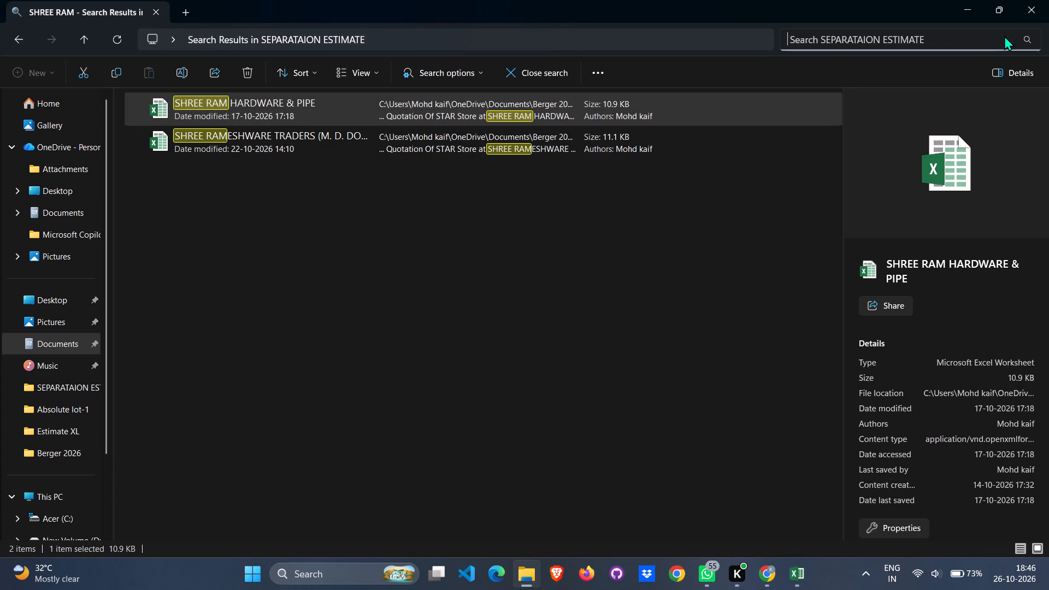
type("MOHAN")
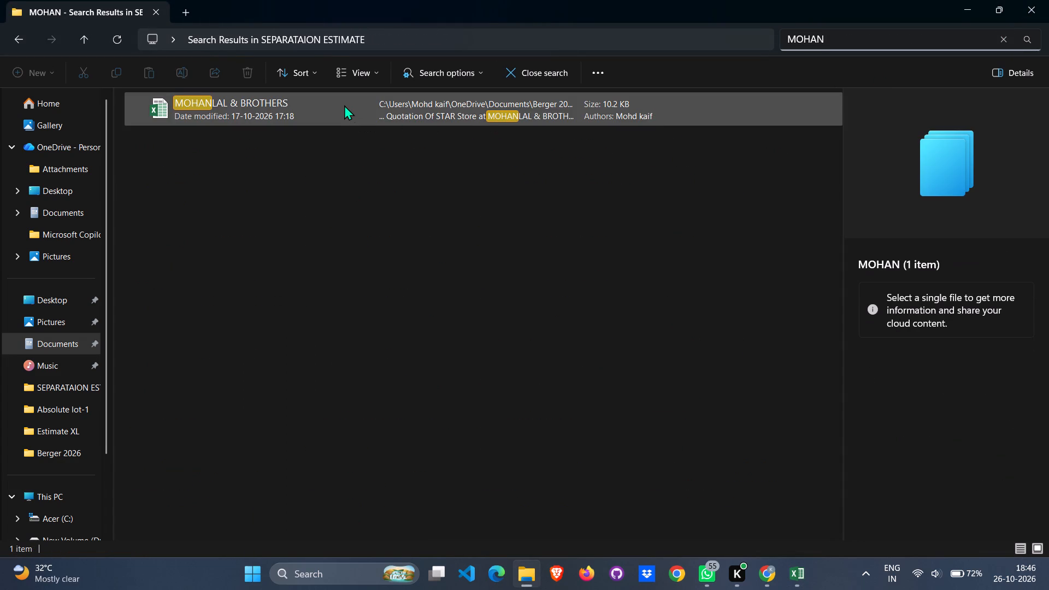
double_click(344, 105)
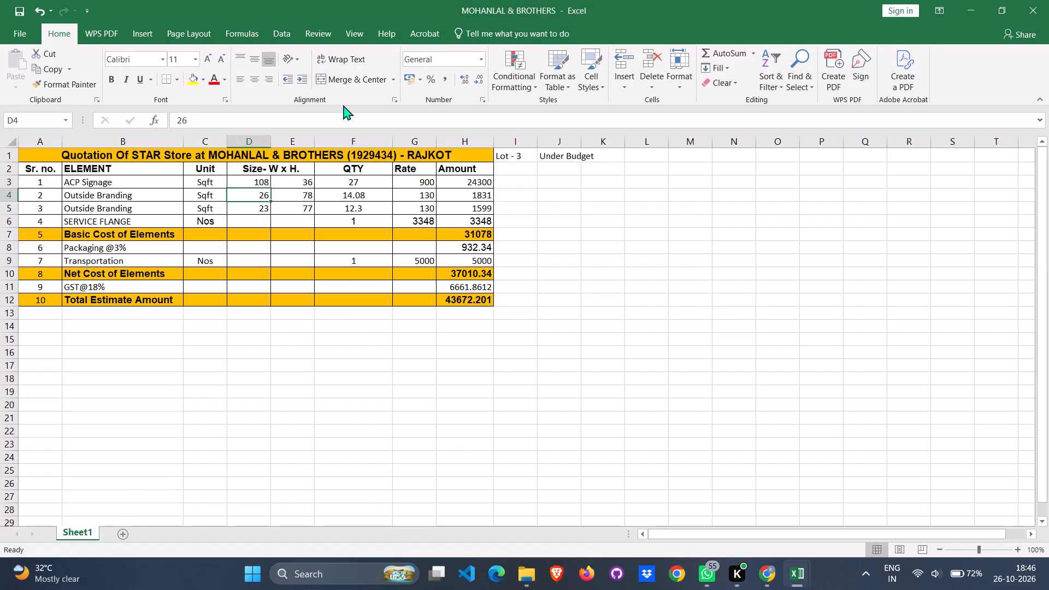
In PO1 GUJRAT's Detailed sheet, enter Mohanlal & brothers' Amounts as 932.34 for Packaging @3% and 5000 for Transportation, saving after each entry.
key("alt+Tab")
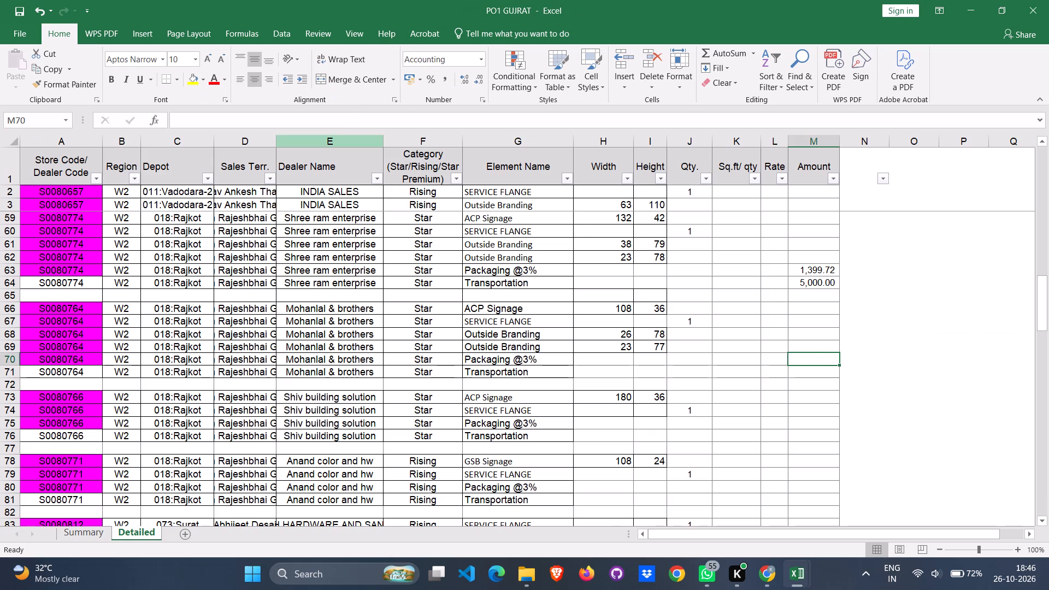
key("9")
type("32.")
type("34")
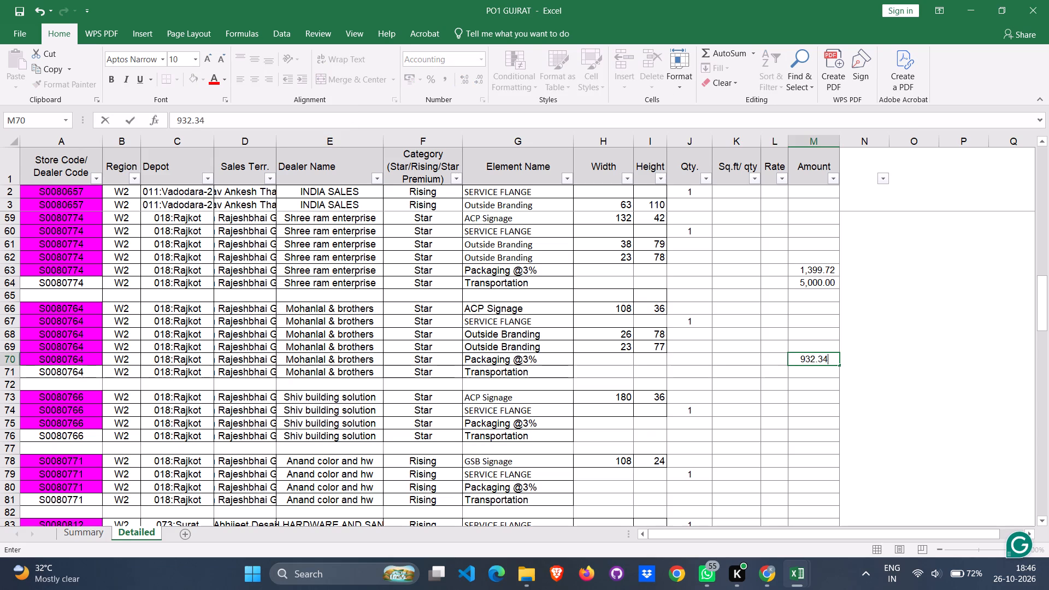
key("ctrl+s")
key("alt+Tab")
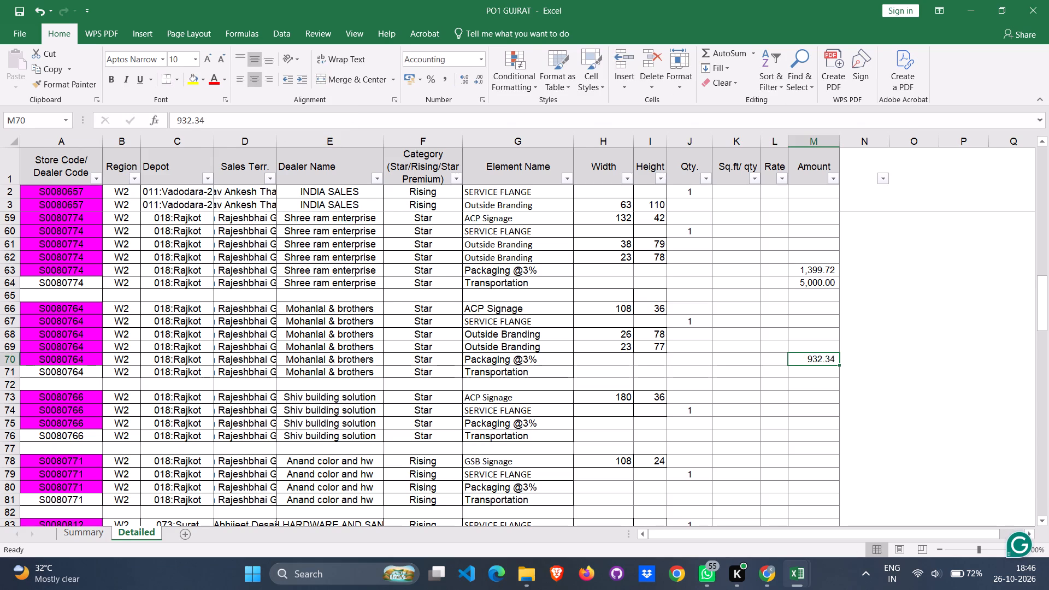
key("alt+Tab")
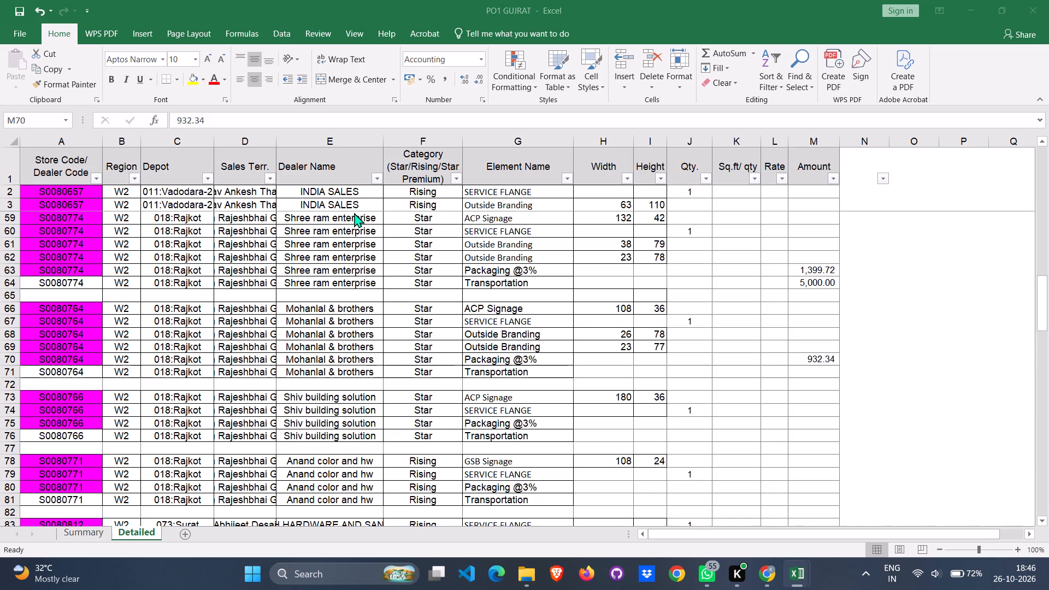
left_click(820, 370)
type("5000")
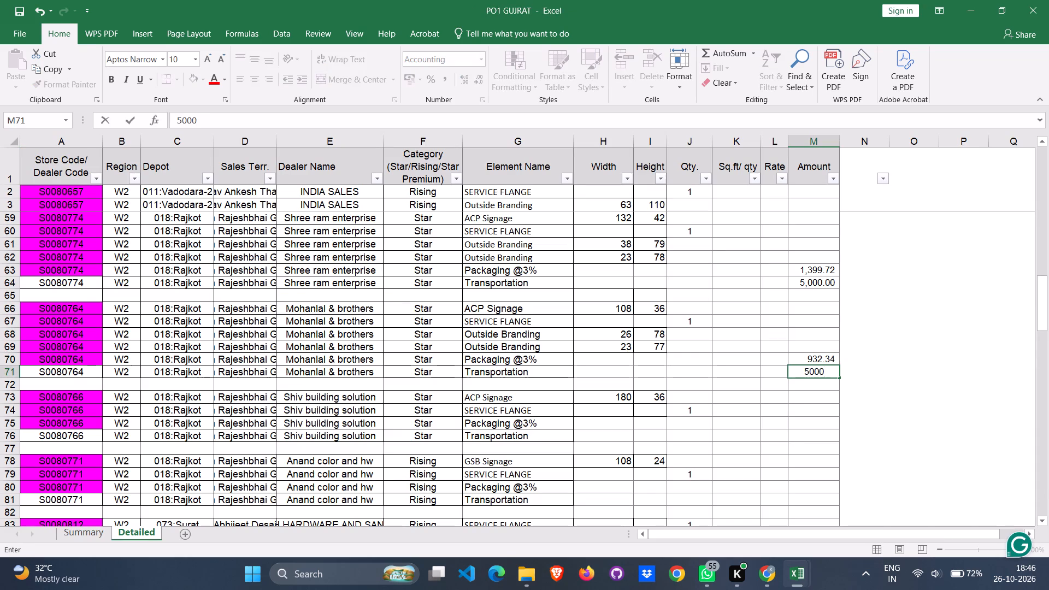
key("ctrl+s")
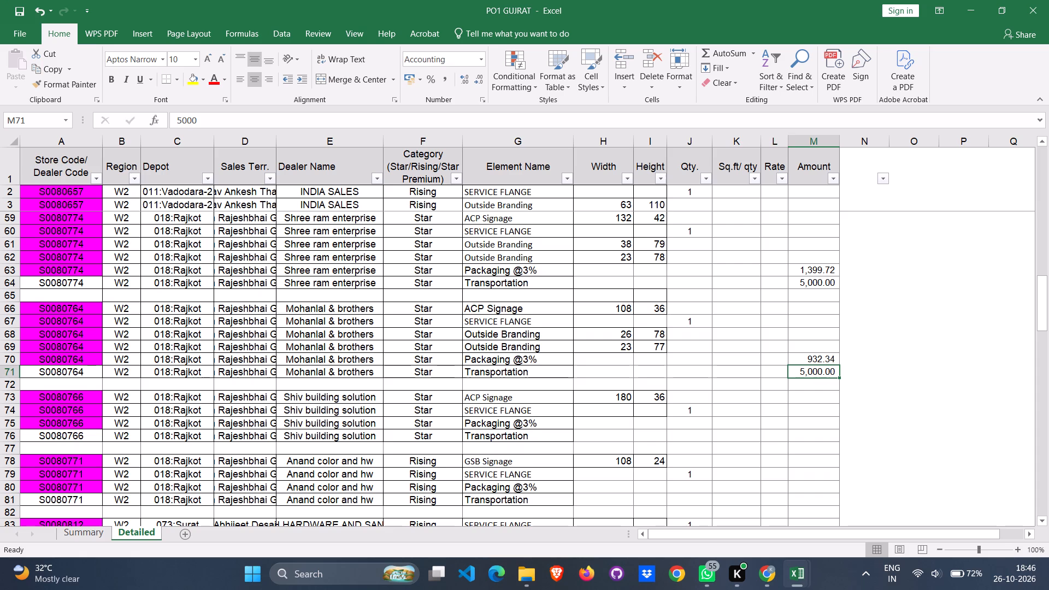
Ready Shiv building solution's Packaging @3% Amount cell, close the MOHANLAL quotation, and open SHIV BUILDING SOLUTION by searching SEPARATAION ESTIMATE in File Explorer for SHIV B.
scroll(513, 347, "down", 3)
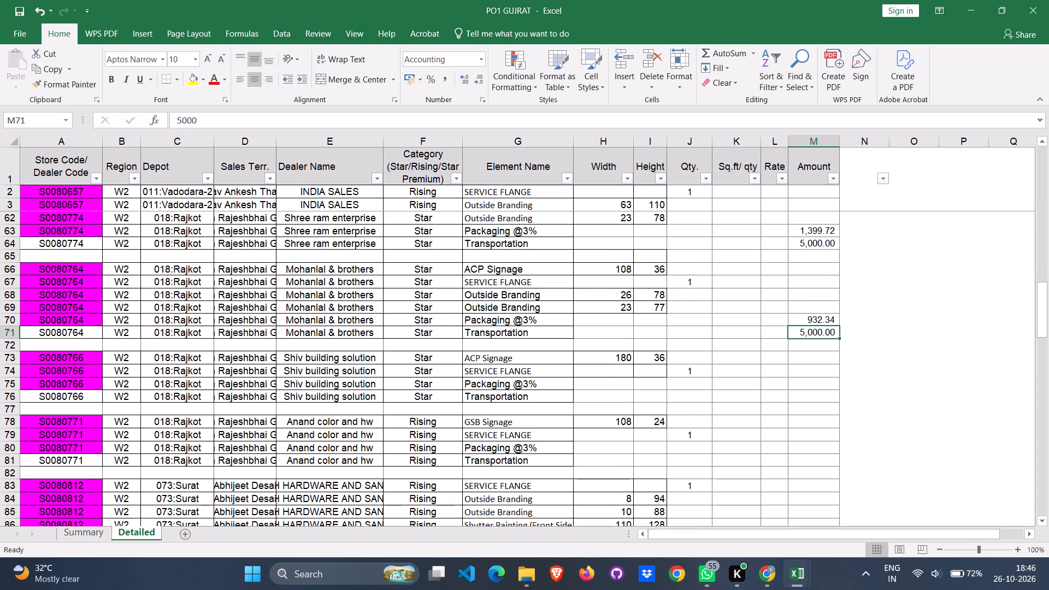
left_click(11, 385)
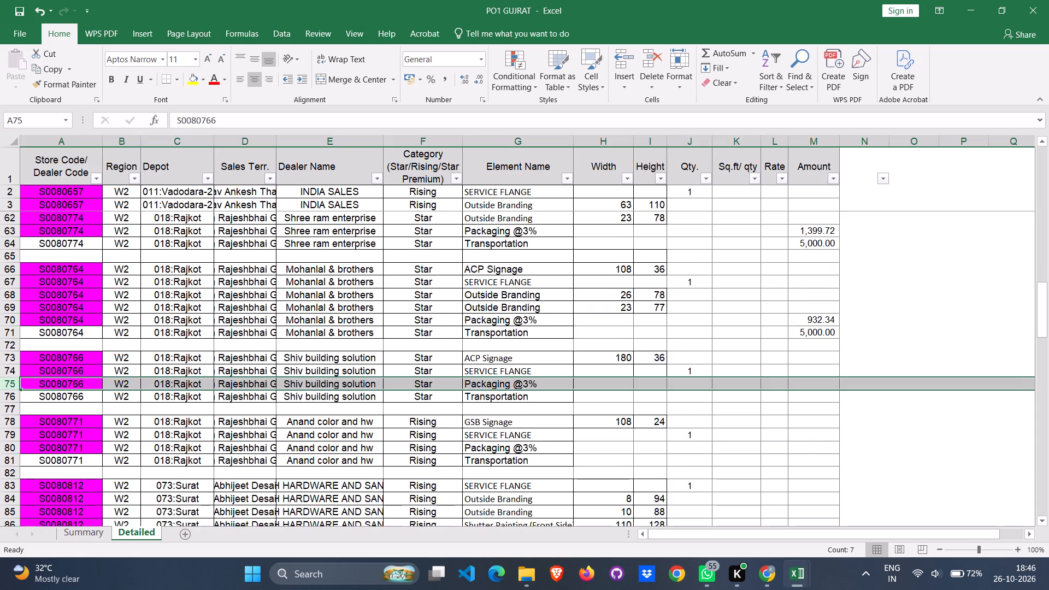
left_click(812, 382)
key("alt+Tab")
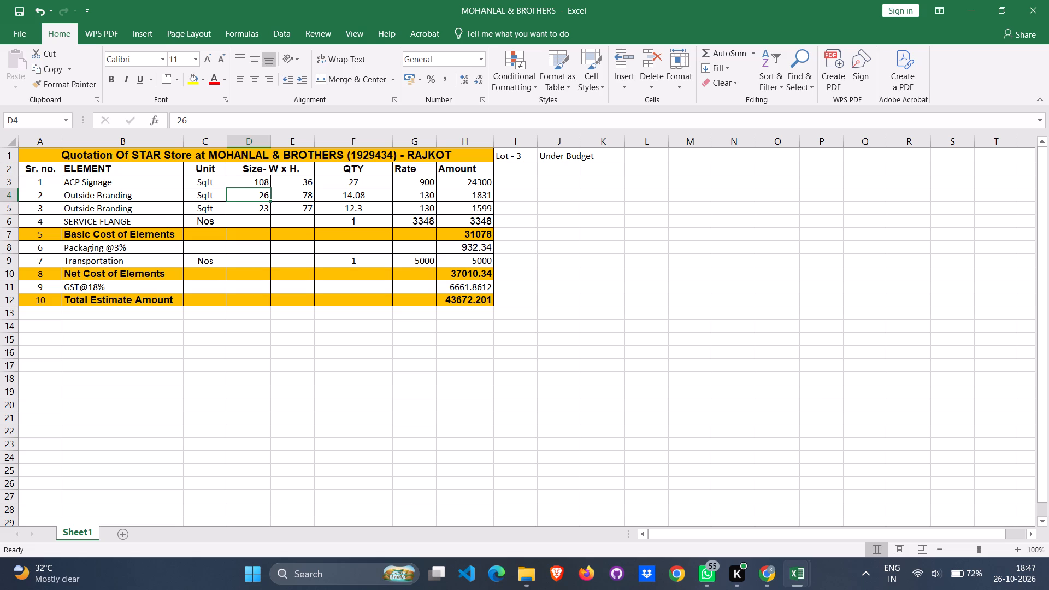
left_click(1030, 12)
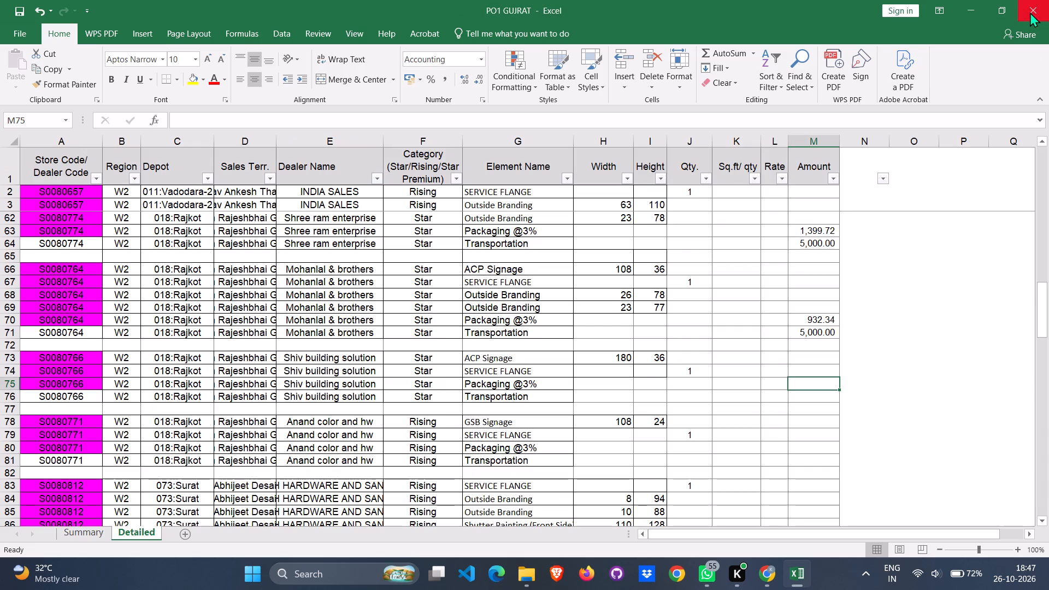
key("alt+Tab")
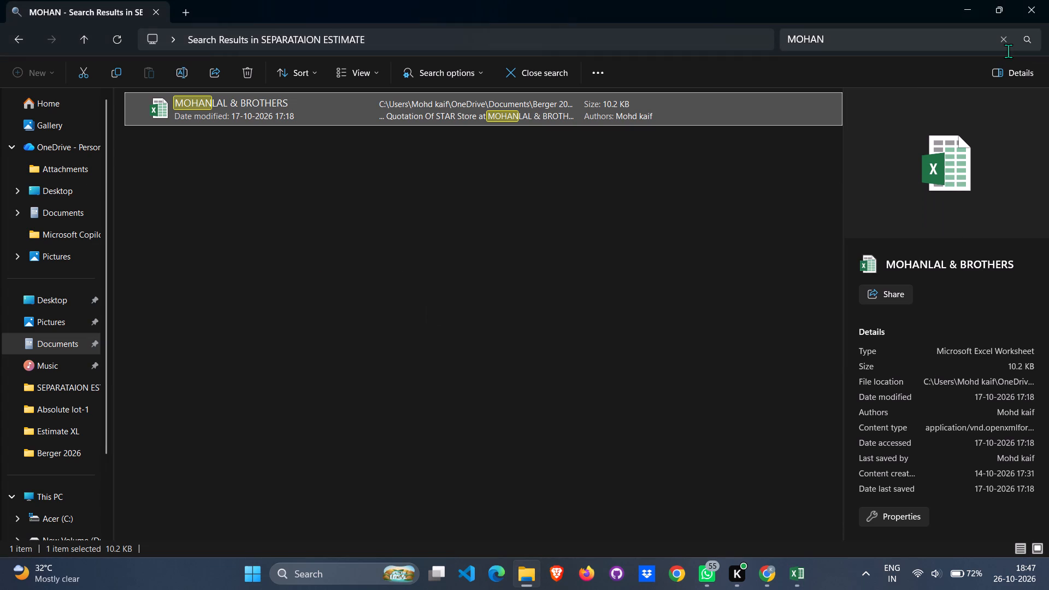
left_click(999, 43)
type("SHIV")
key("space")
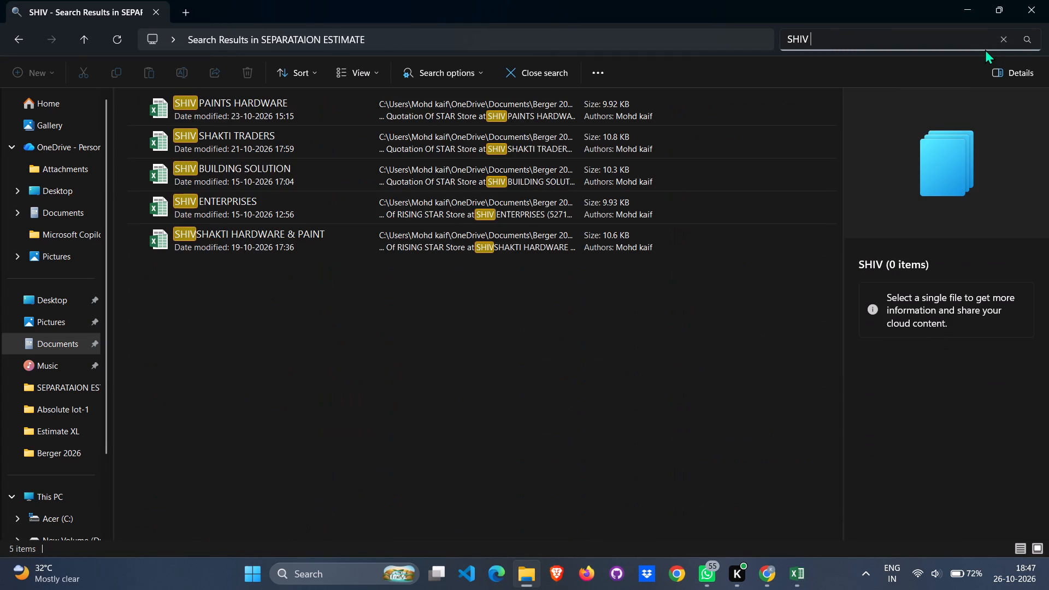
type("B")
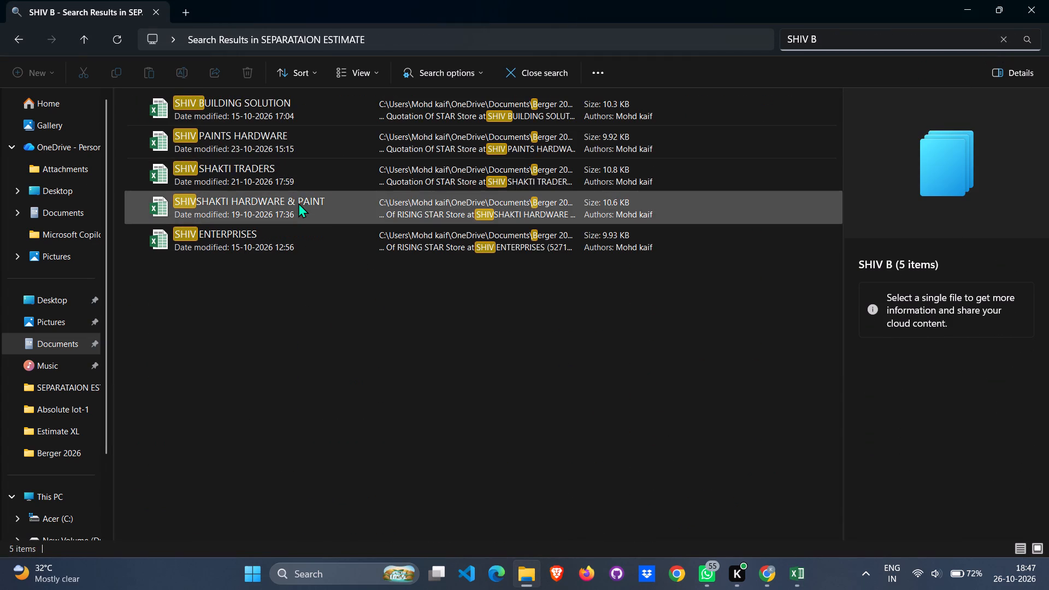
left_click(310, 108)
double_click(310, 108)
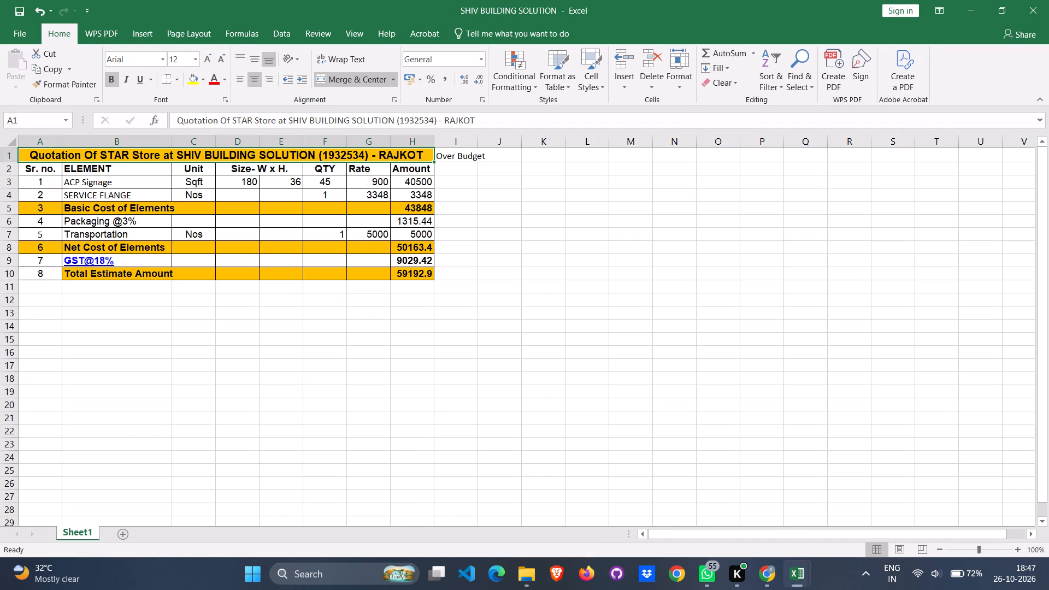
In PO1 GUJRAT's Detailed sheet, enter Shiv building solution's Amounts as 1315.44 for Packaging @3% and 5000 for Transportation, saving after each entry.
key("alt+Tab")
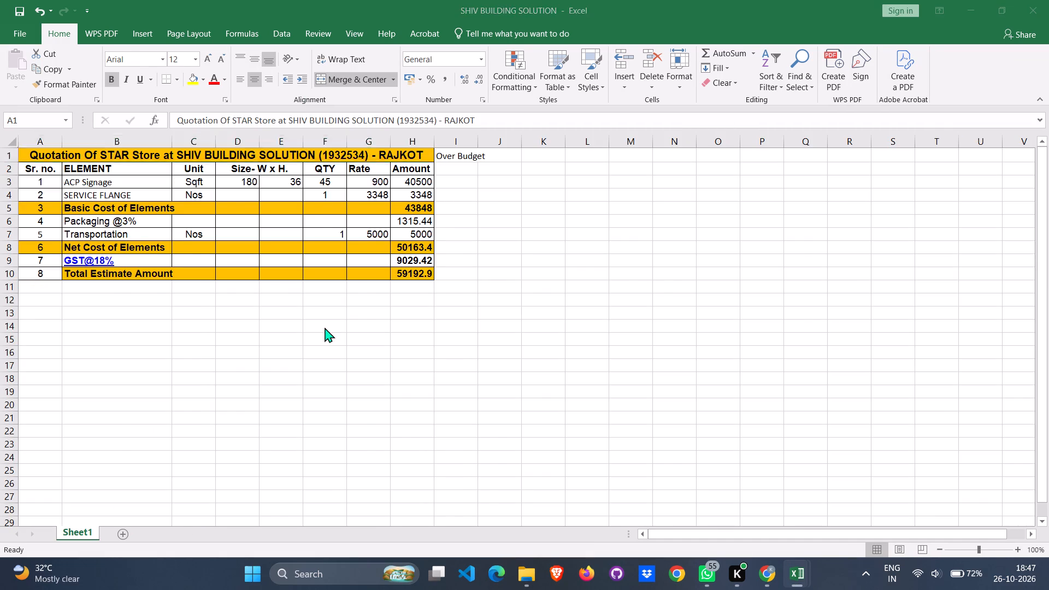
type("1315.")
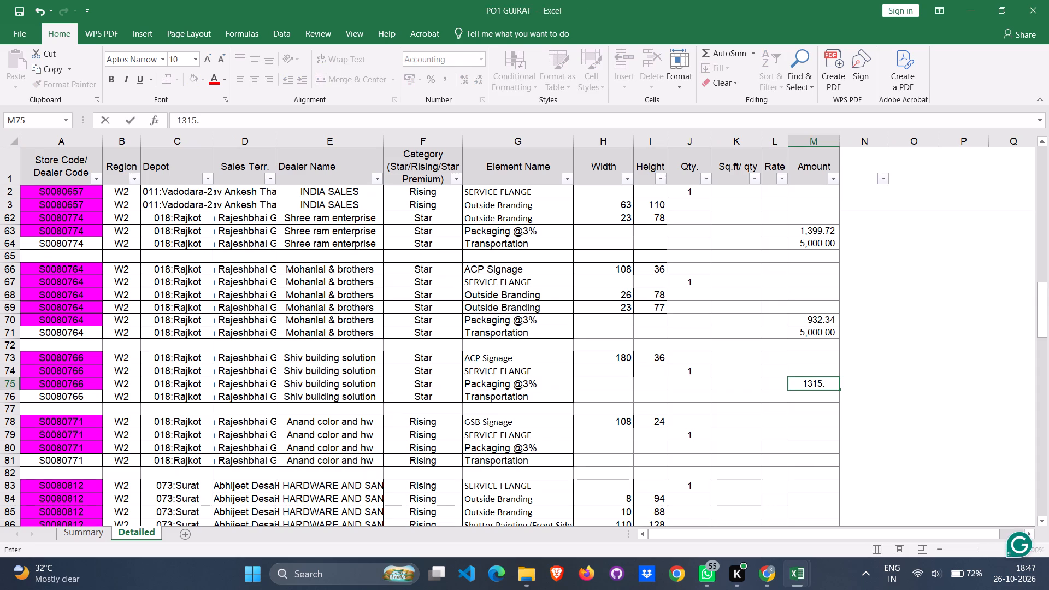
type("44")
key("ctrl+s")
left_click(809, 399)
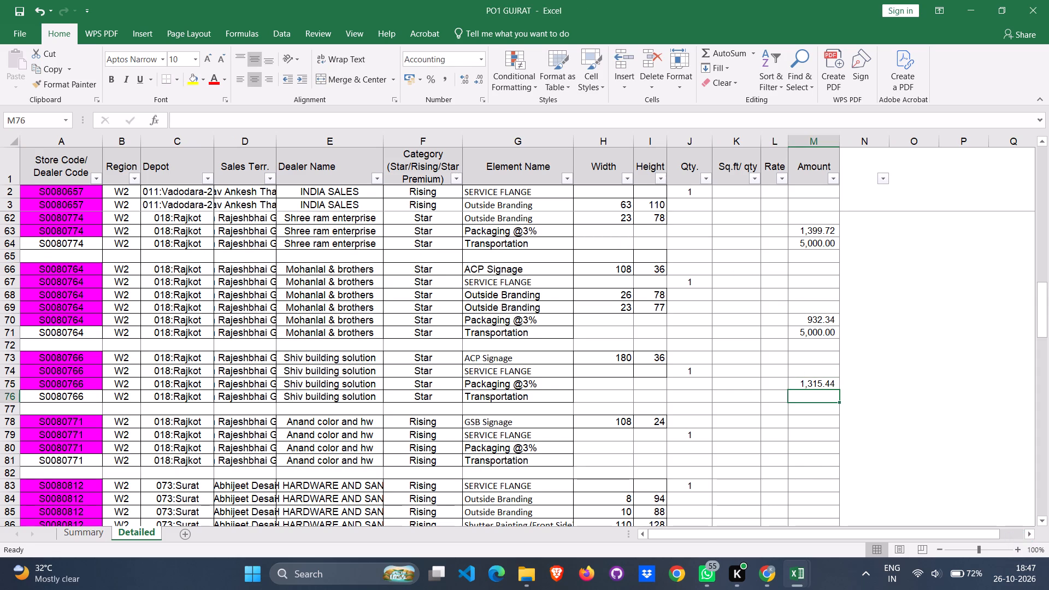
type("5000")
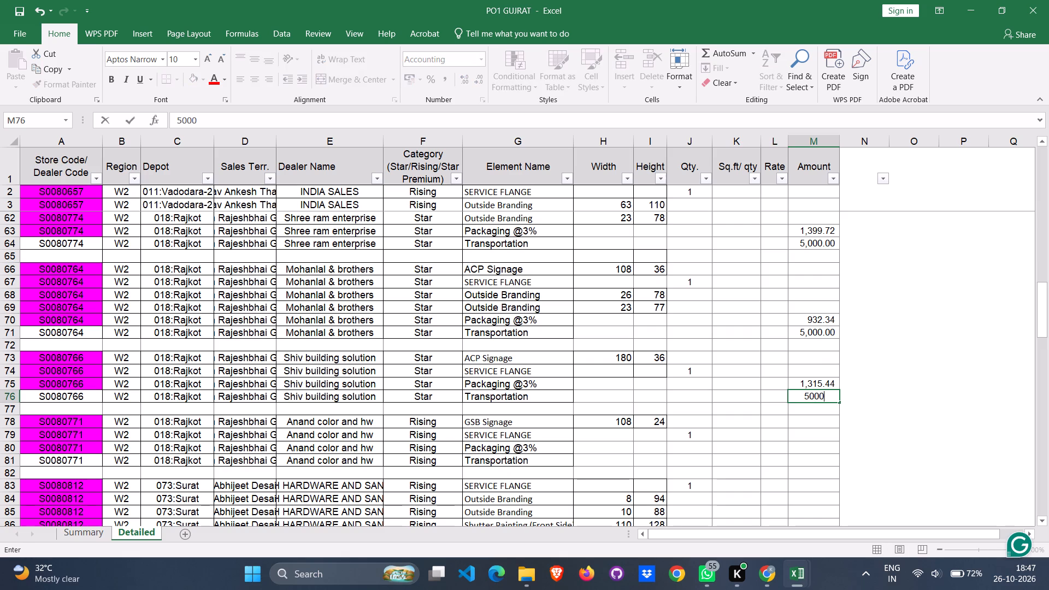
key("ctrl+s")
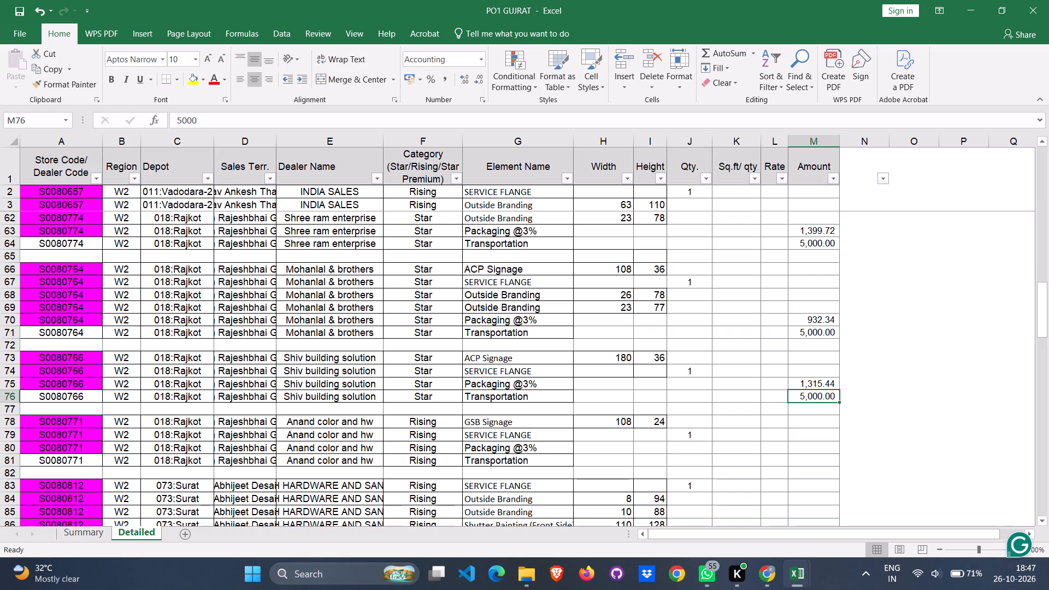
With Anand color and hw's Packaging @3% Amount cell selected, close the SHIV BUILDING SOLUTION quotation and open ANAND COLOR AND HARDWARE, searching SEPARATAION ESTIMATE for ANAND.
scroll(673, 403, "down", 4)
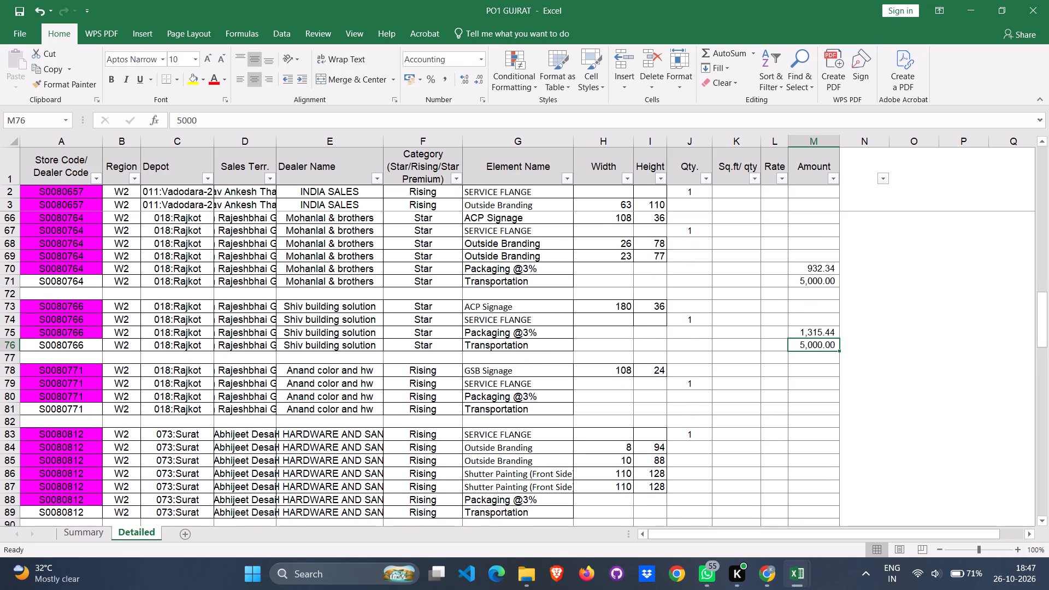
scroll(673, 403, "down", 2)
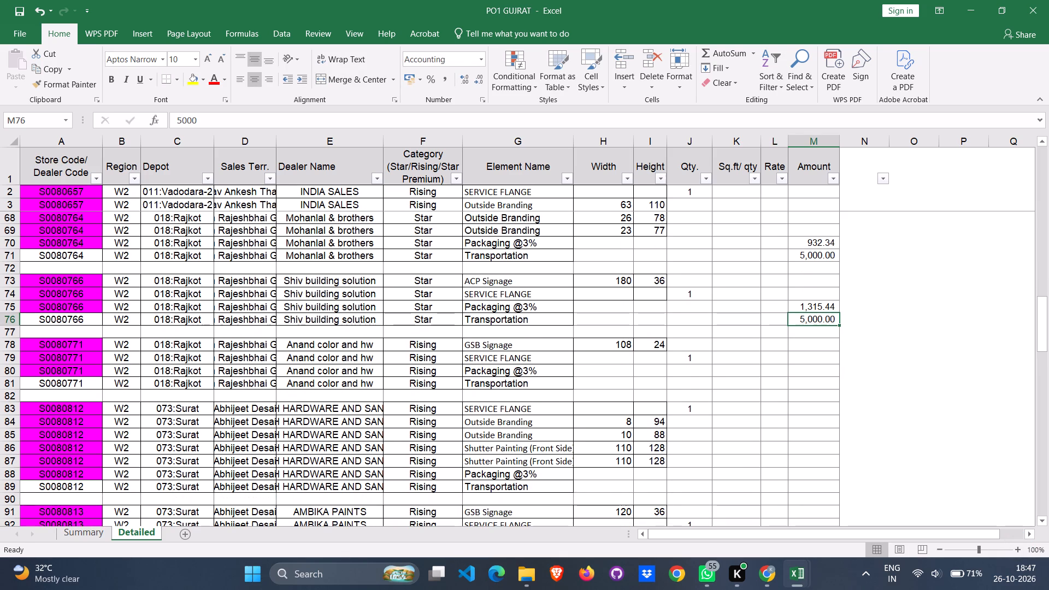
left_click(14, 371)
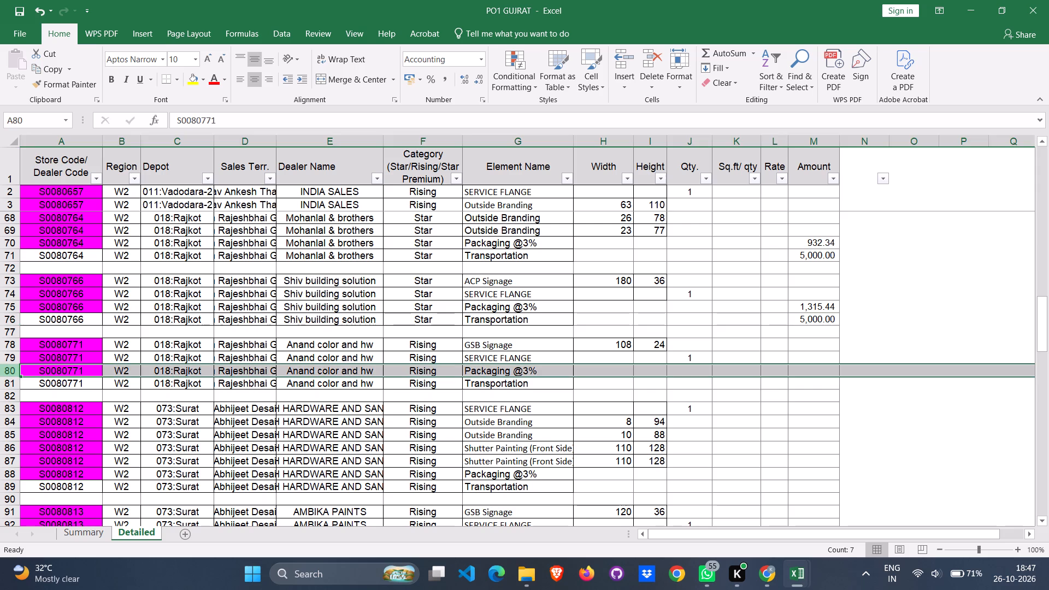
left_click(811, 368)
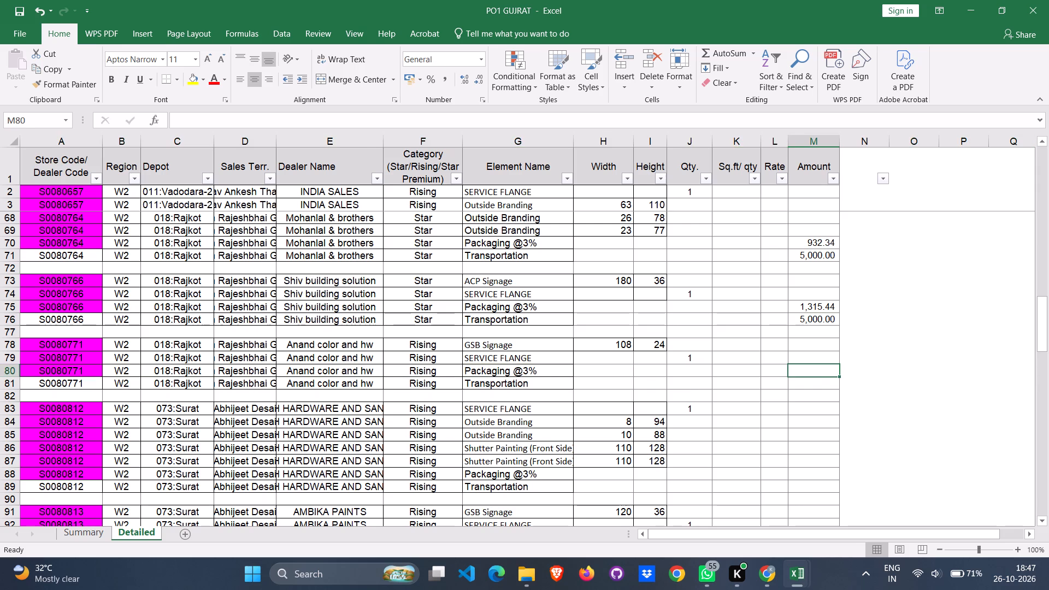
key("alt+Tab")
left_click(1031, 4)
key("alt+Tab")
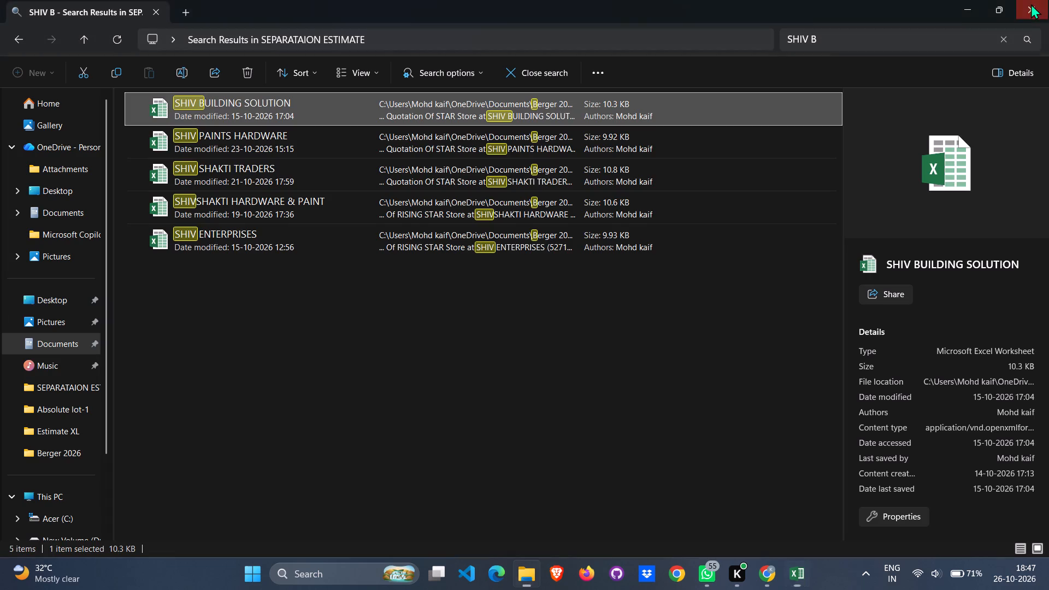
left_click(1003, 42)
type("ANAND")
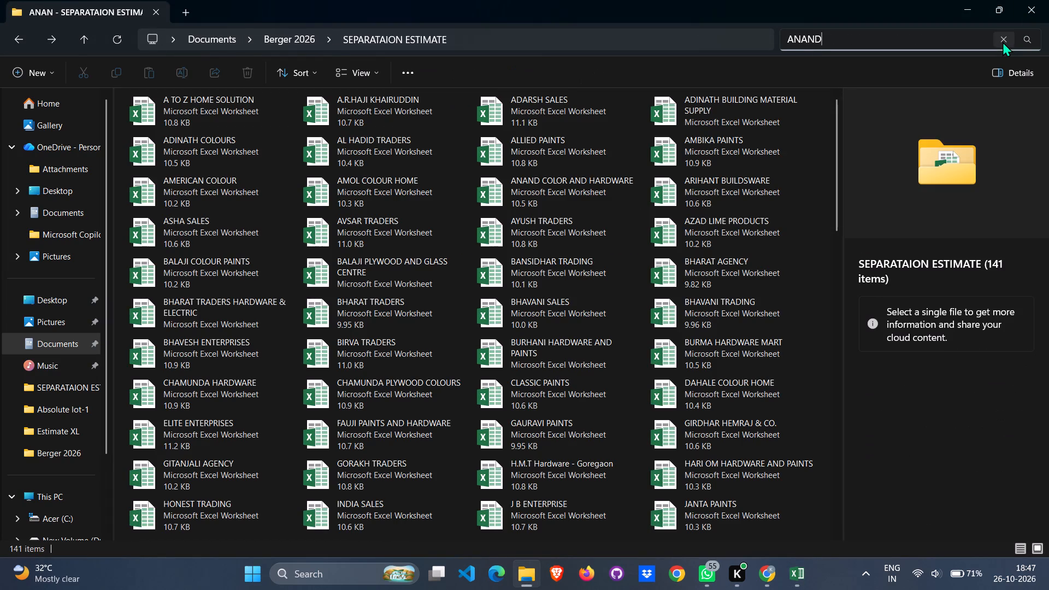
key("space")
double_click(292, 107)
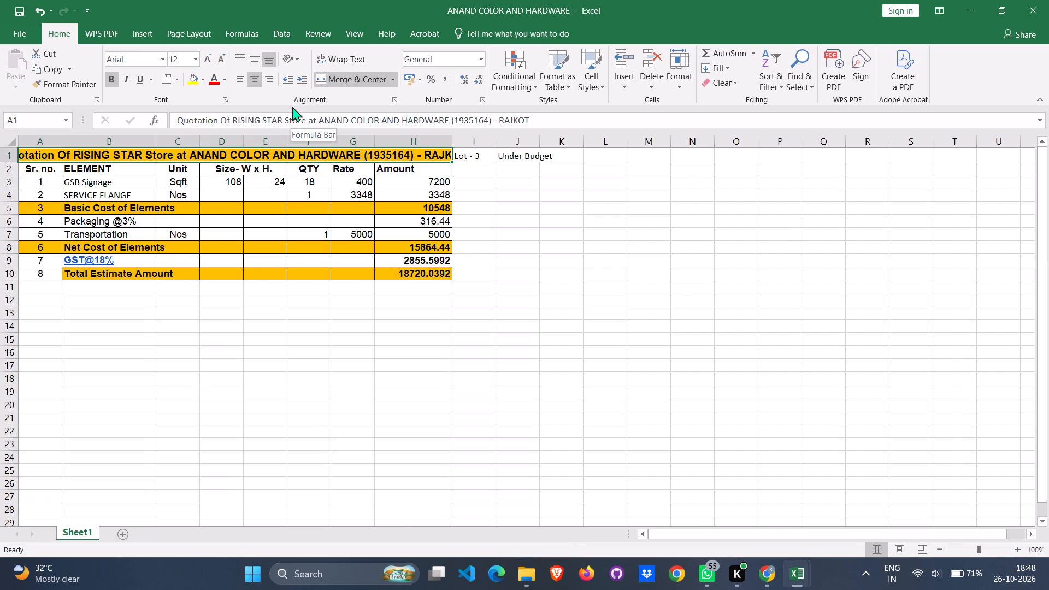
In PO1 GUJRAT's Detailed sheet, enter Anand color and hw's Amounts as 316.44 for Packaging @3% and 5000 for Transportation, and save the workbook.
key("alt+Tab")
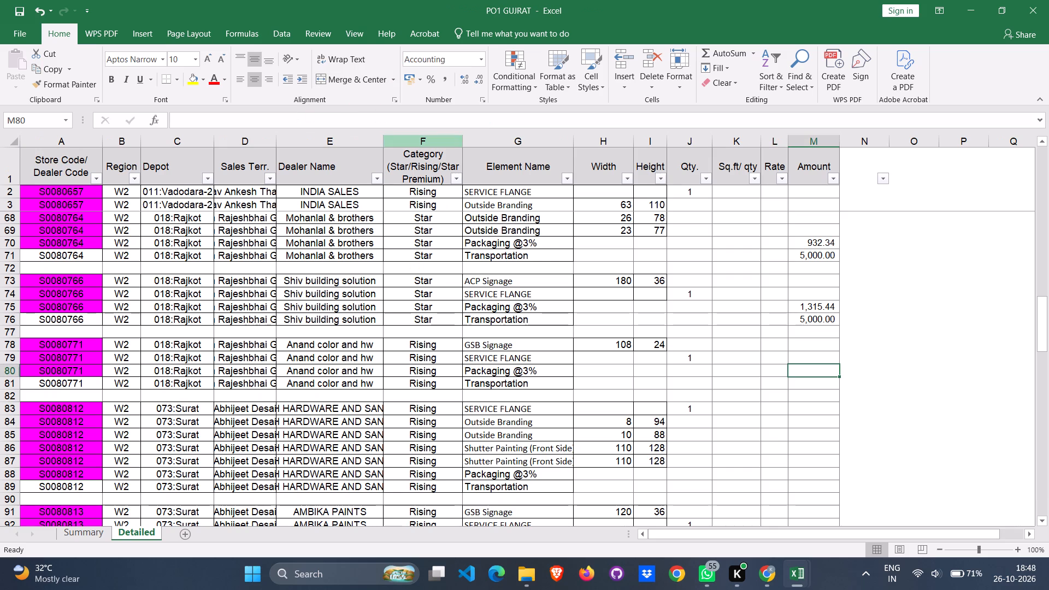
type("31")
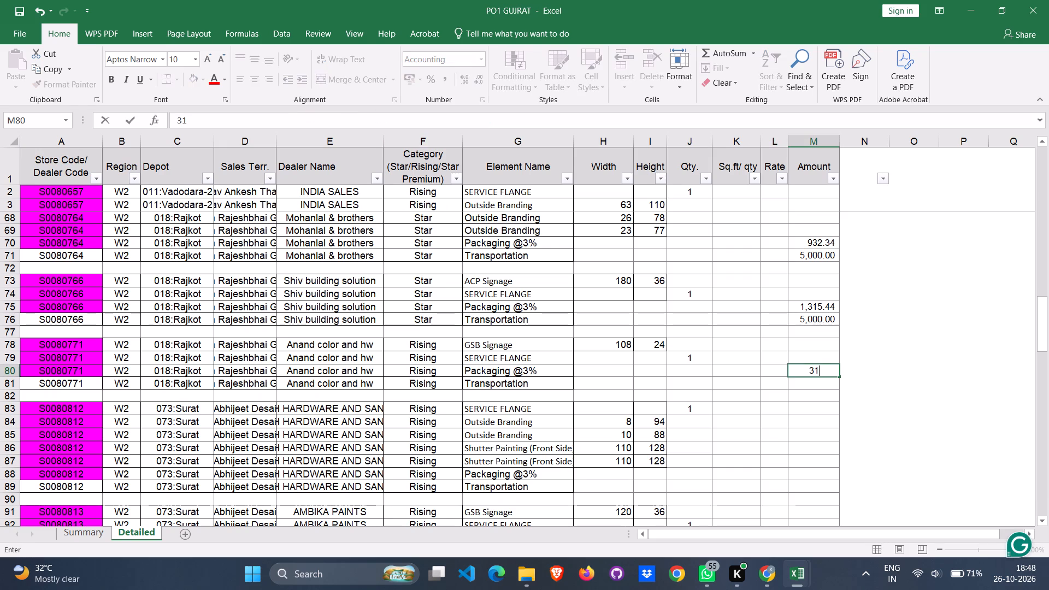
key("6")
key("period")
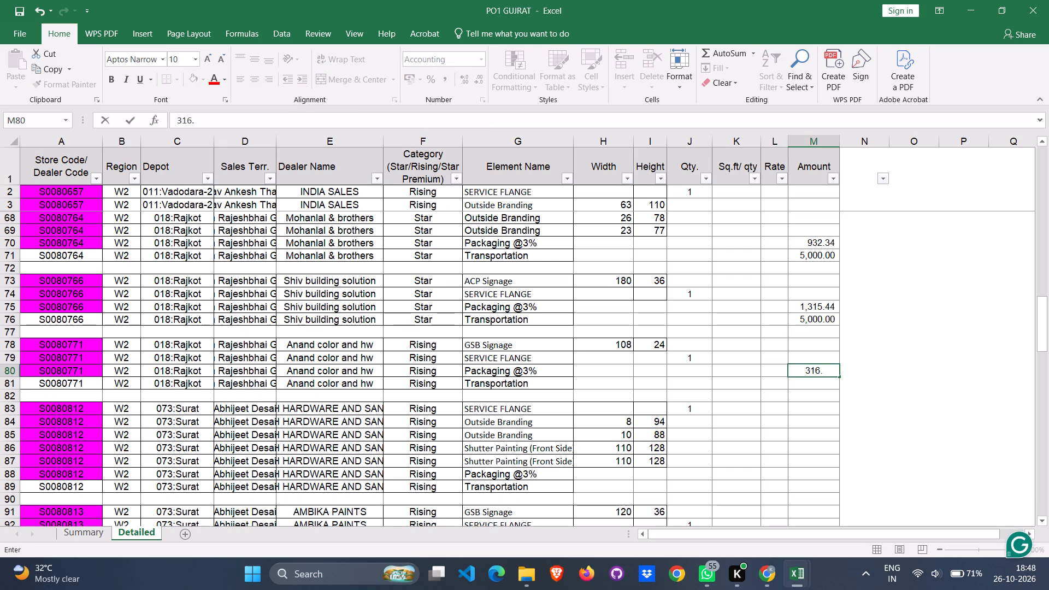
type("44")
left_click(818, 382)
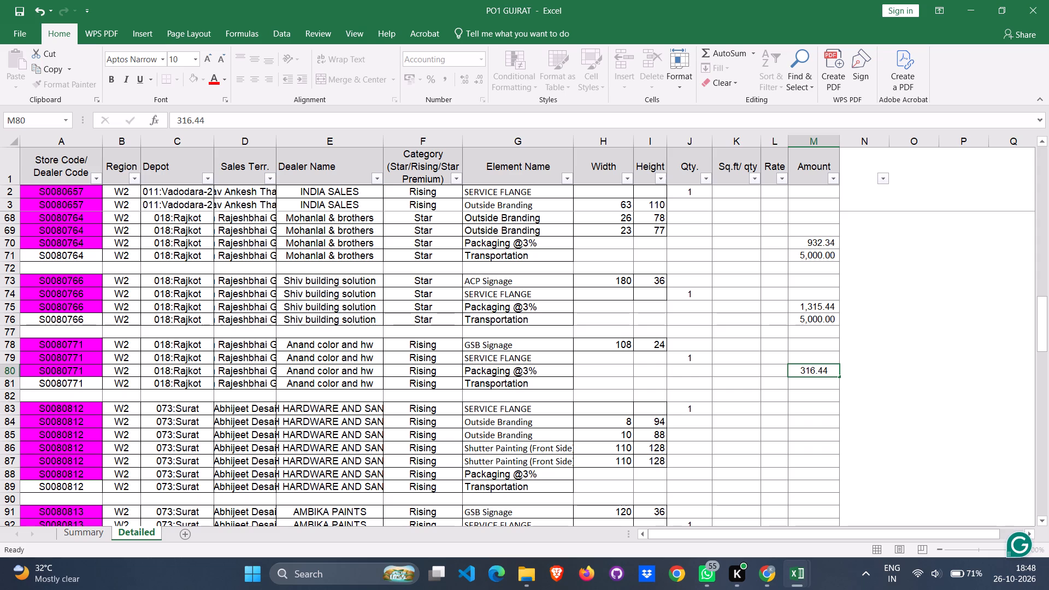
type("5000")
key("ctrl+s")
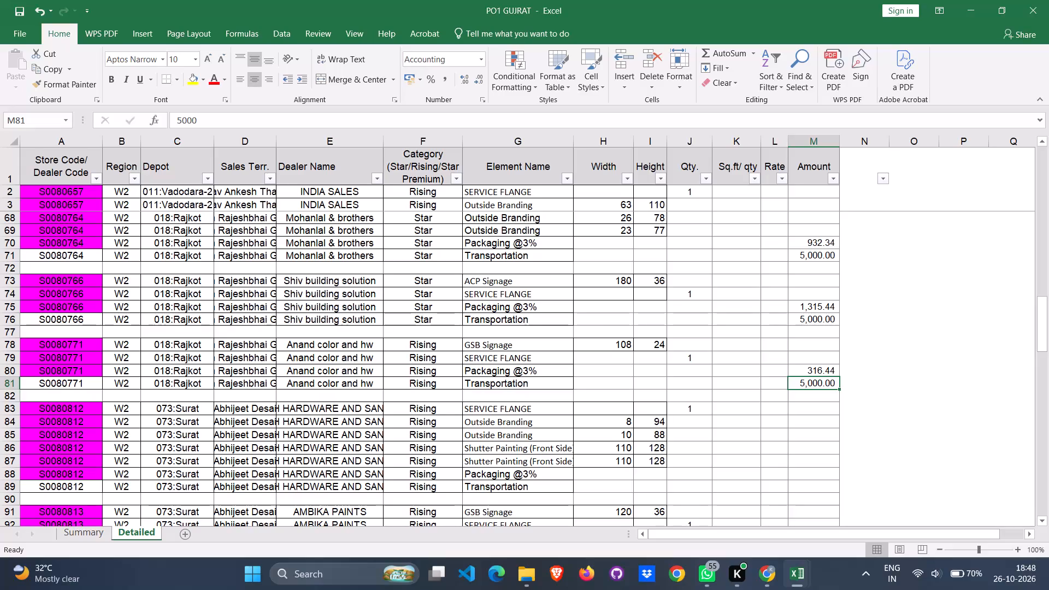
With RAJESH HARDWARE AND SANETORY's Packaging @3% Amount cell selected, close the ANAND quotation and open RAJESH HARDWARE AND PAINTS, searching SEPARATAION ESTIMATE for RAJESH.
scroll(480, 438, "down", 6)
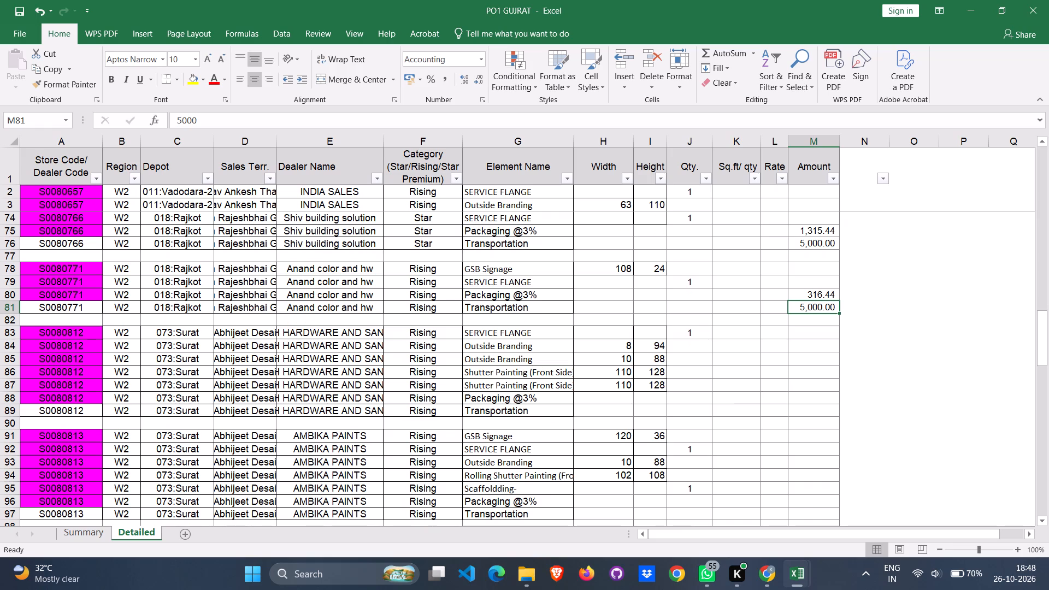
left_click(12, 399)
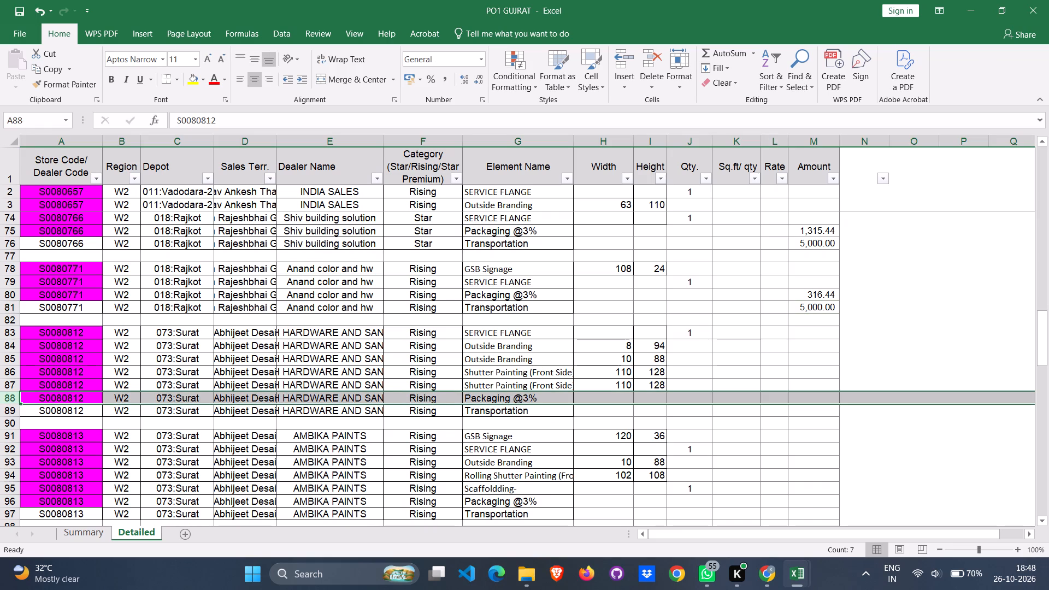
left_click(818, 400)
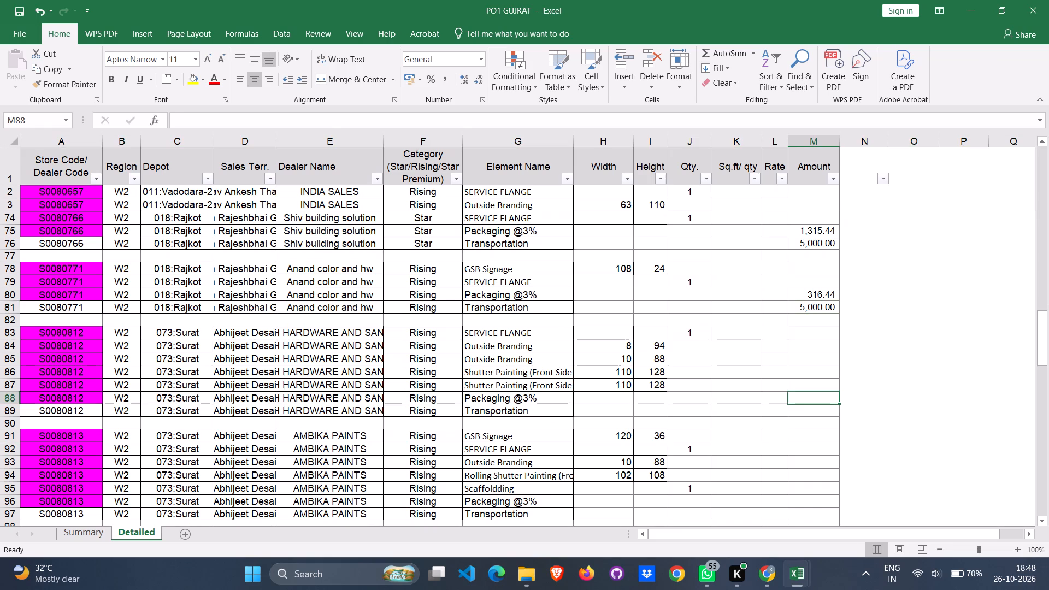
double_click(354, 398)
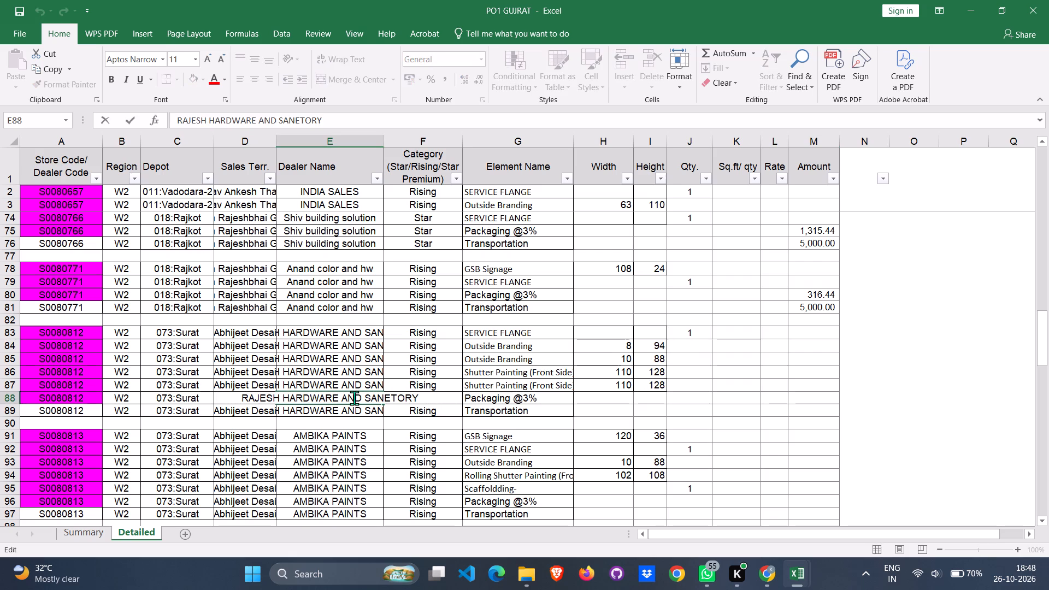
left_click(11, 397)
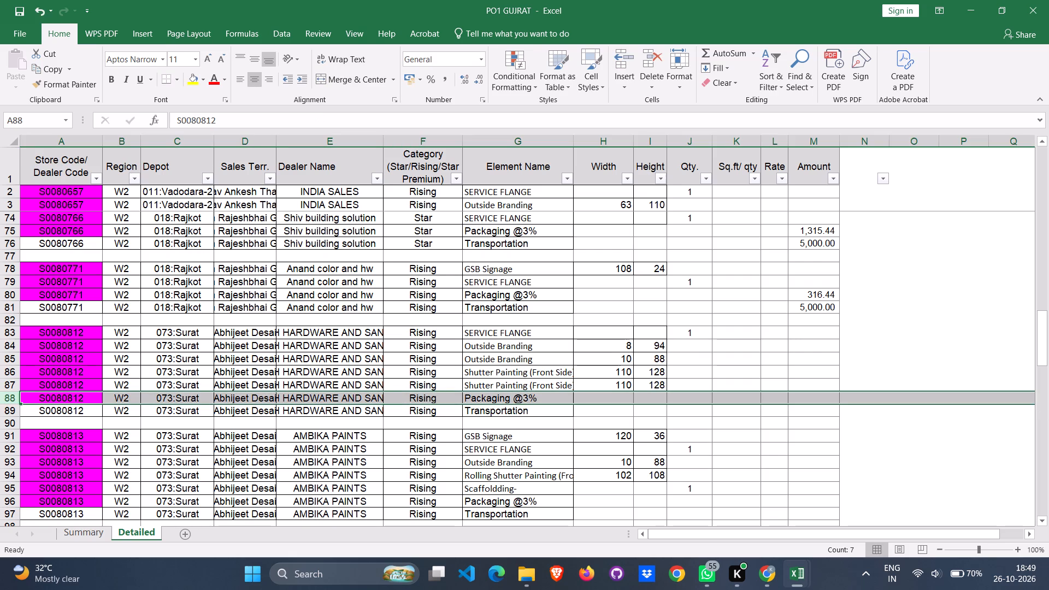
left_click(816, 397)
key("alt+Tab")
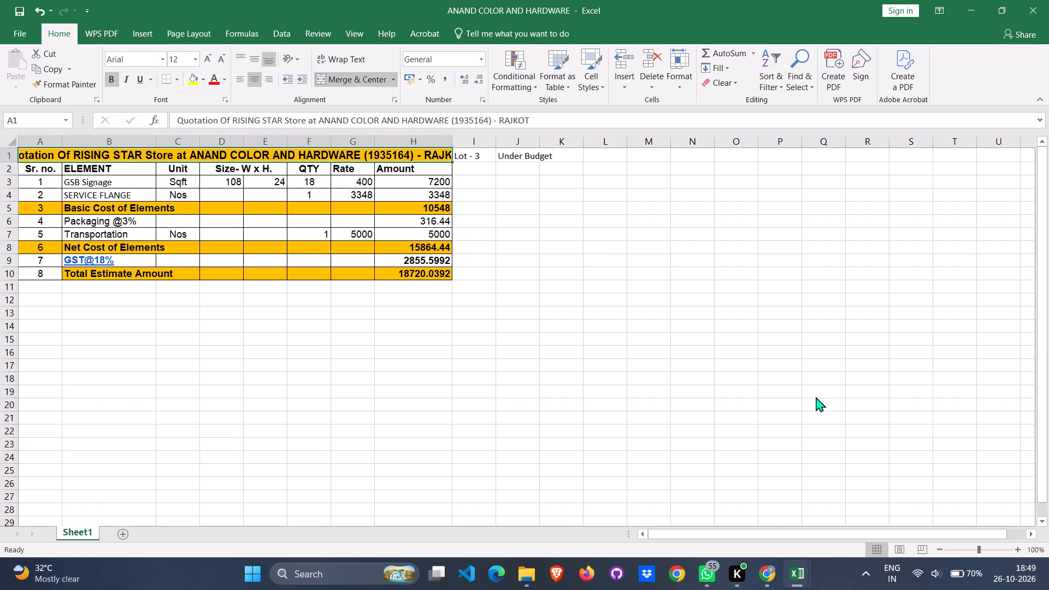
left_click(1021, 0)
key("alt+Tab")
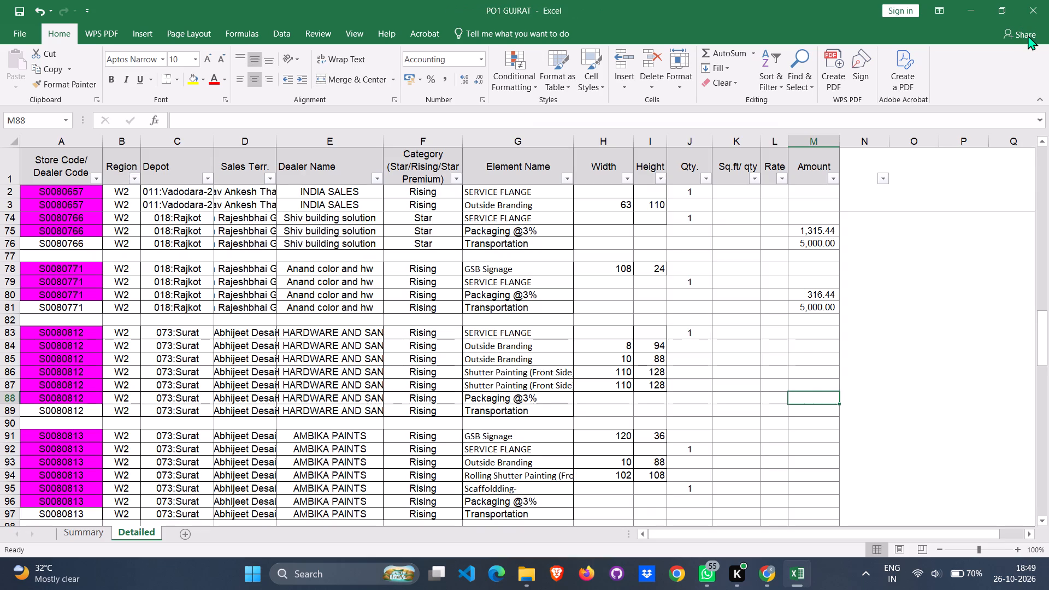
key("alt+Tab")
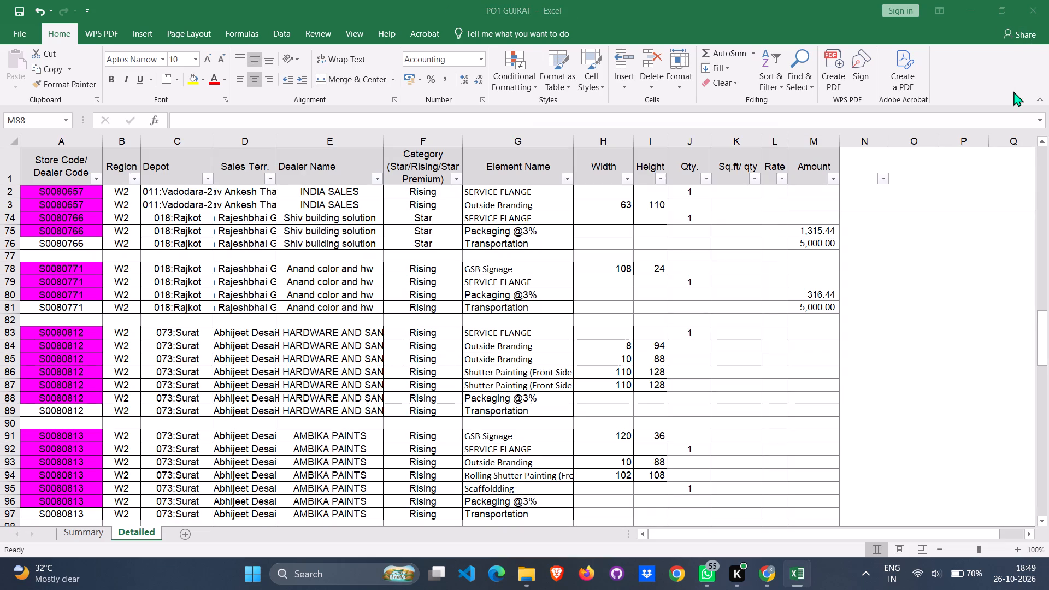
key("alt+Tab")
left_click(1010, 39)
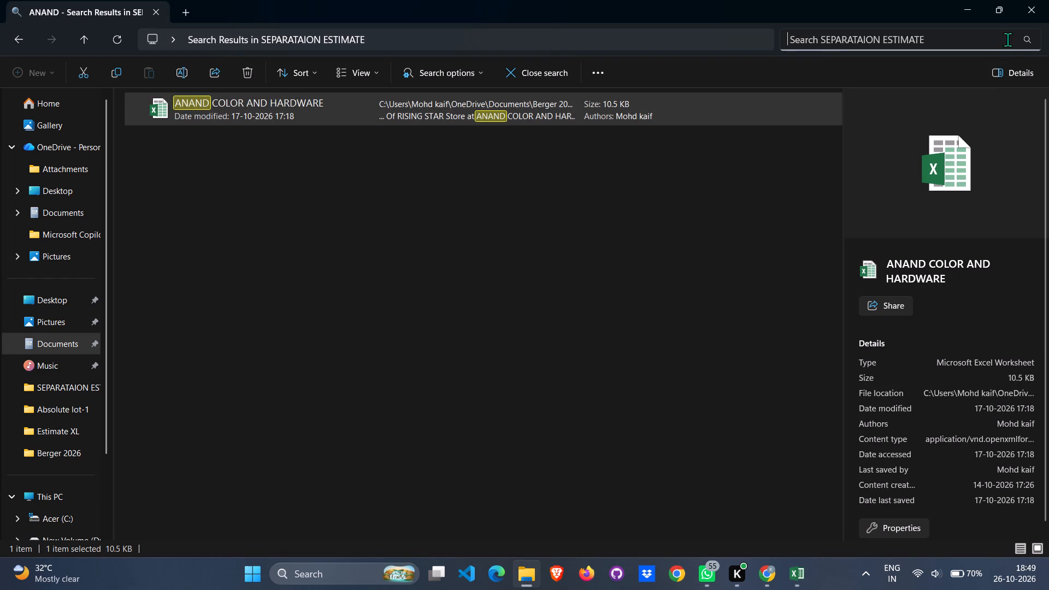
type("RA")
type("JESH")
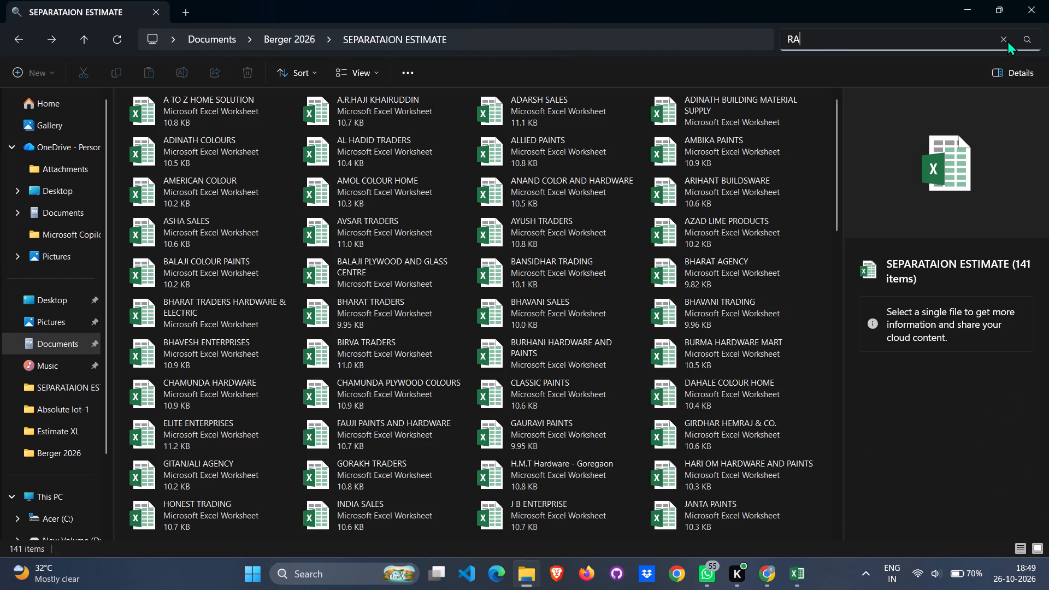
key("space")
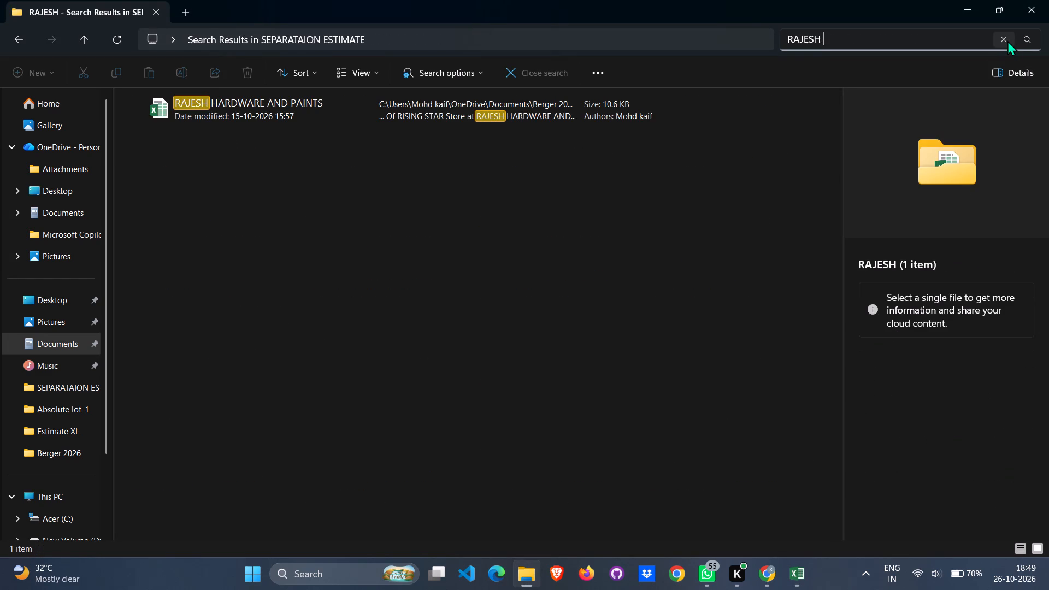
double_click(279, 107)
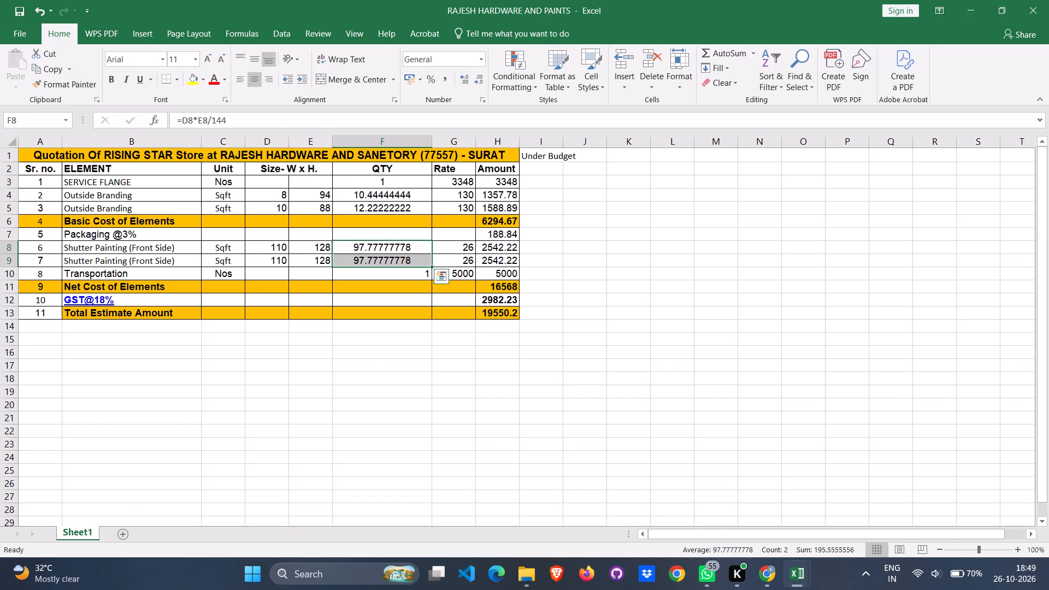
In PO1 GUJRAT's Detailed sheet, enter RAJESH HARDWARE AND SANETORY's Amounts as 188.84 for Packaging @3% and 5000 for Transportation, saving after each entry.
key("alt+Tab")
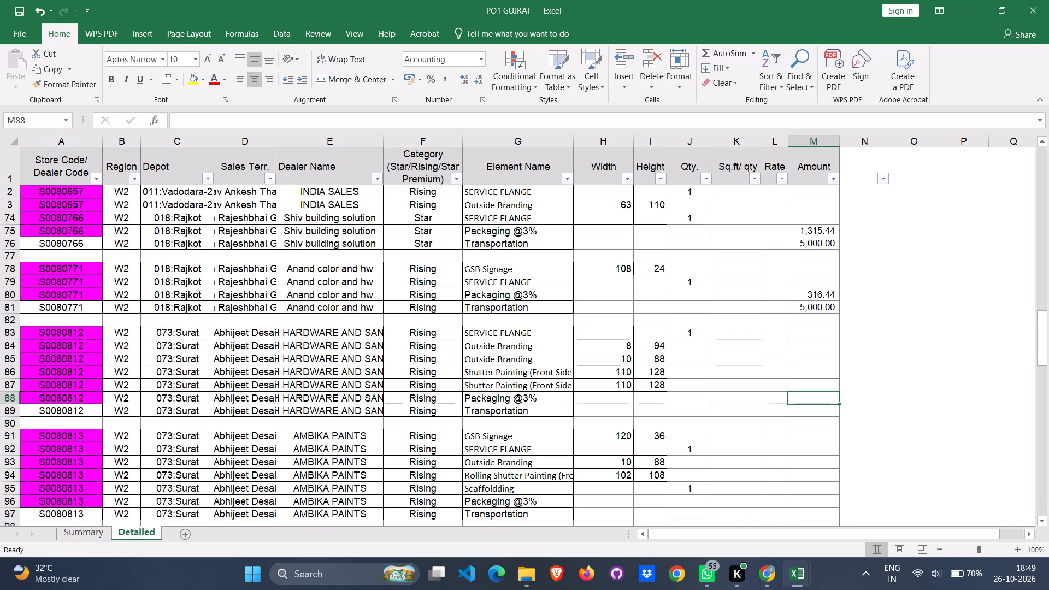
type("188")
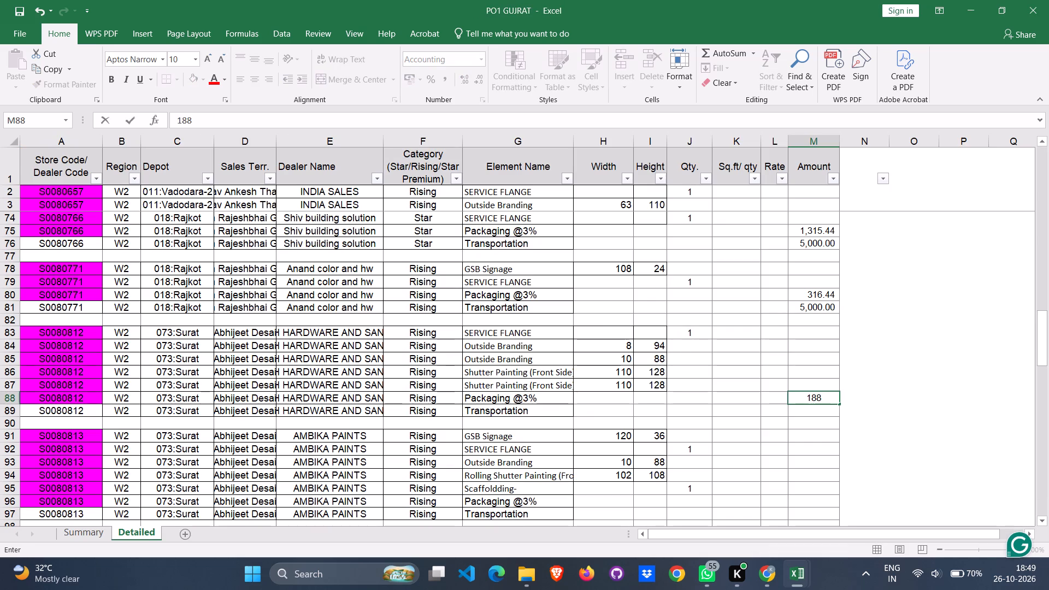
type(".84")
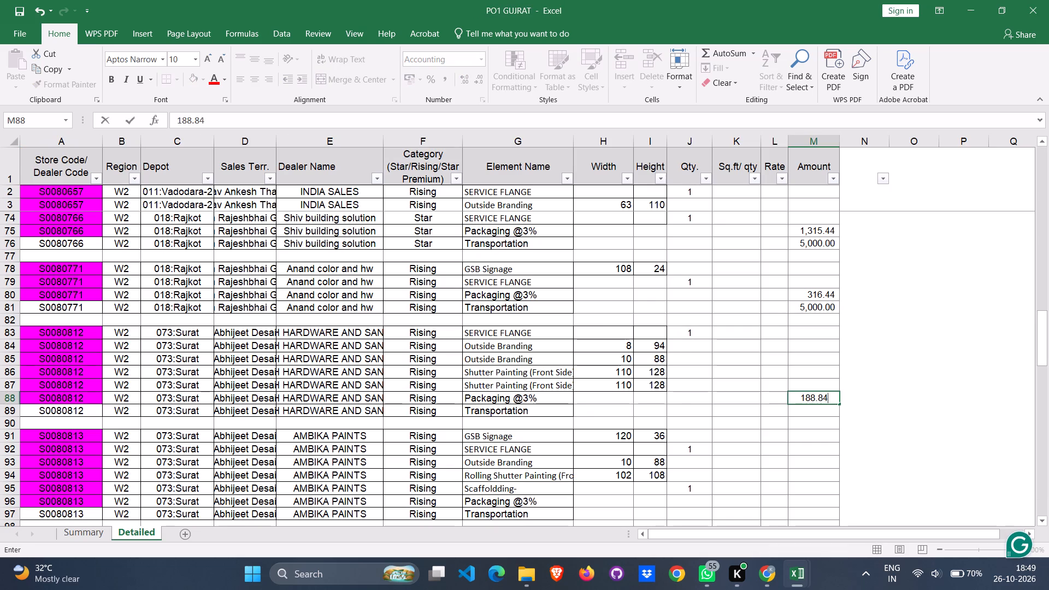
key("ctrl+s")
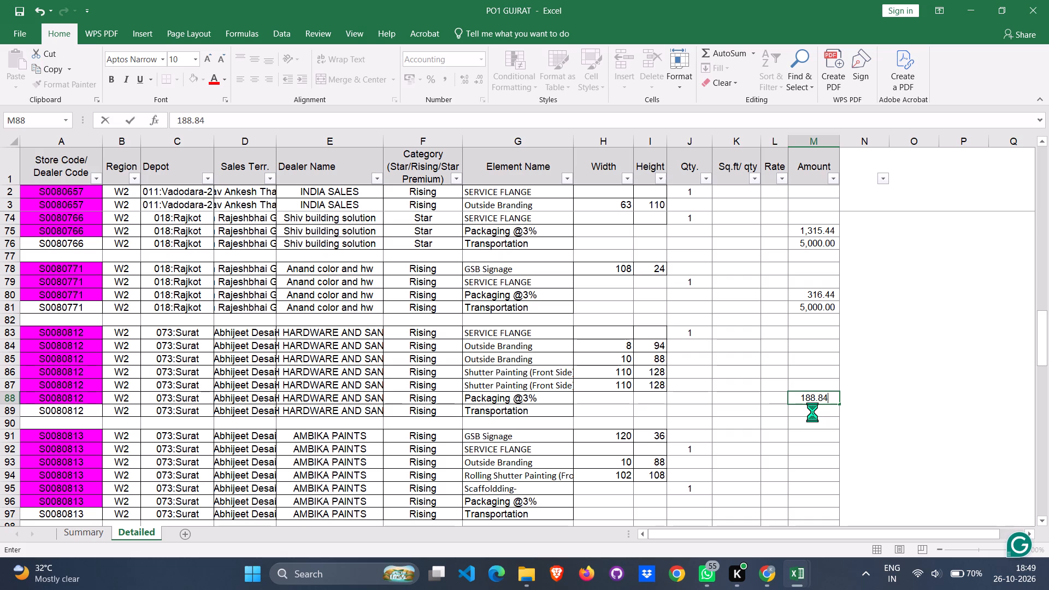
left_click(812, 411)
type("5000")
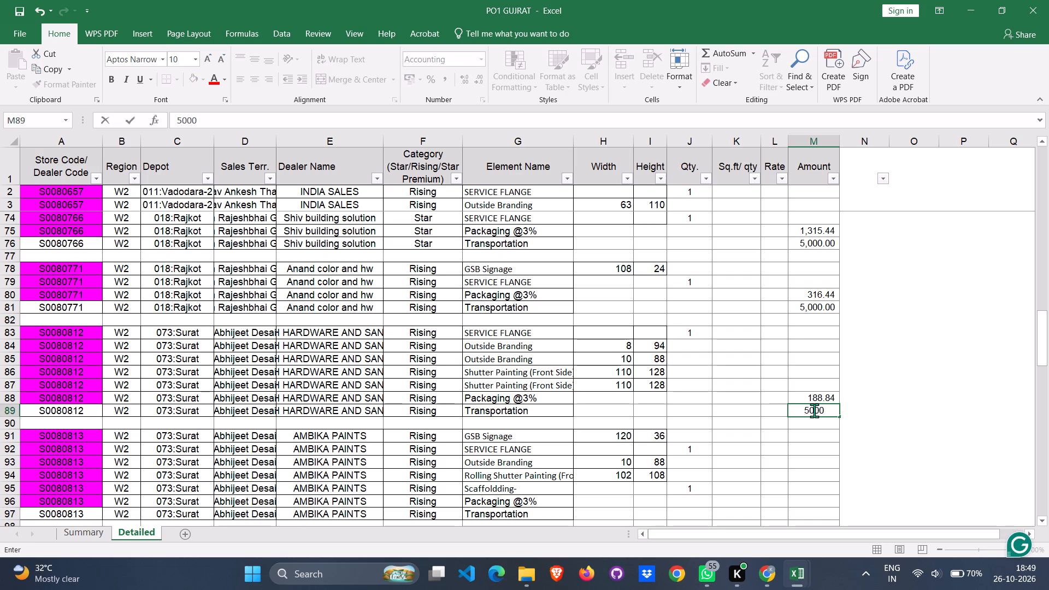
key("ctrl+s")
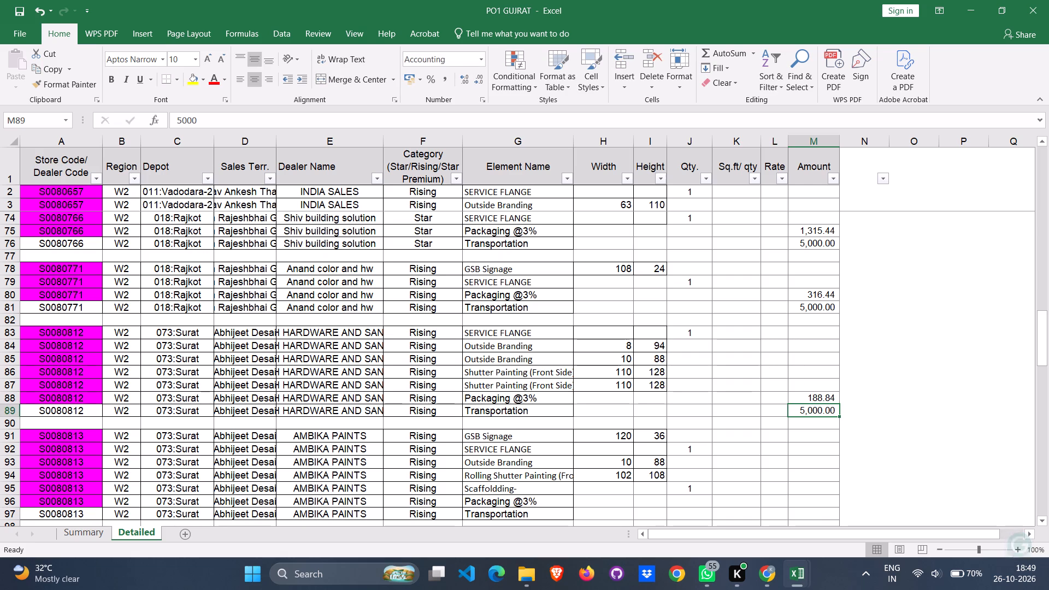
With AMBIKA PAINTS's Packaging @3% Amount cell selected, close the RAJESH HARDWARE AND PAINTS quotation and open AMBIKA PAINTS, searching SEPARATAION ESTIMATE for AMBIKA.
scroll(748, 374, "down", 6)
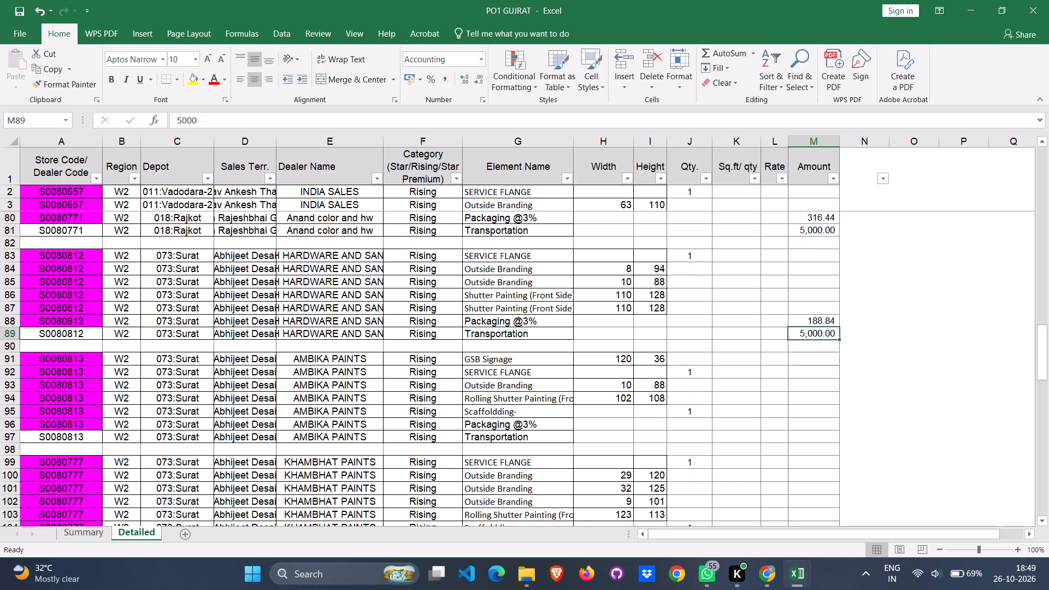
scroll(732, 374, "down", 7)
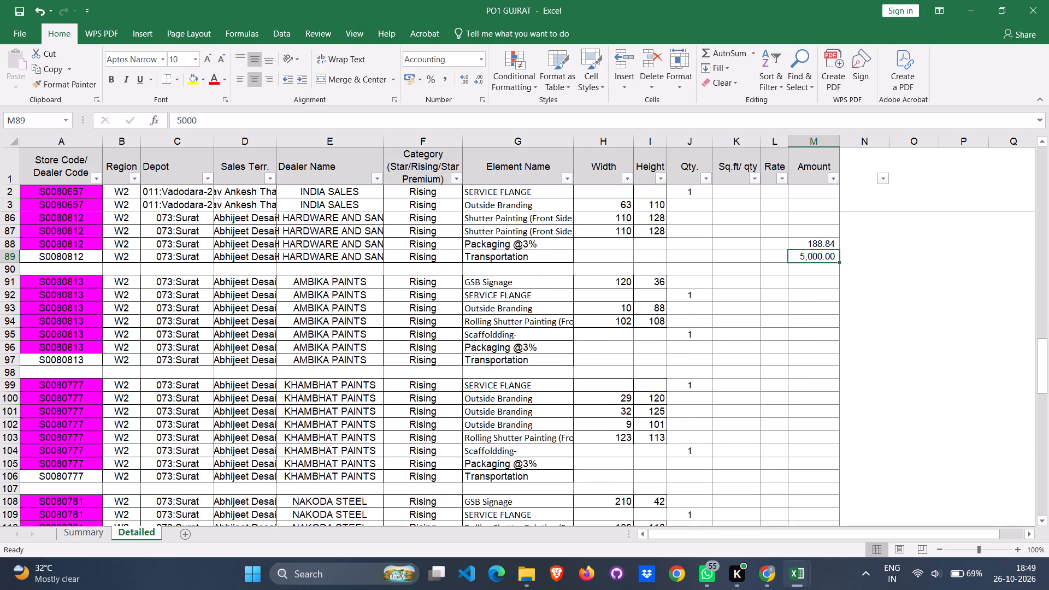
left_click(12, 335)
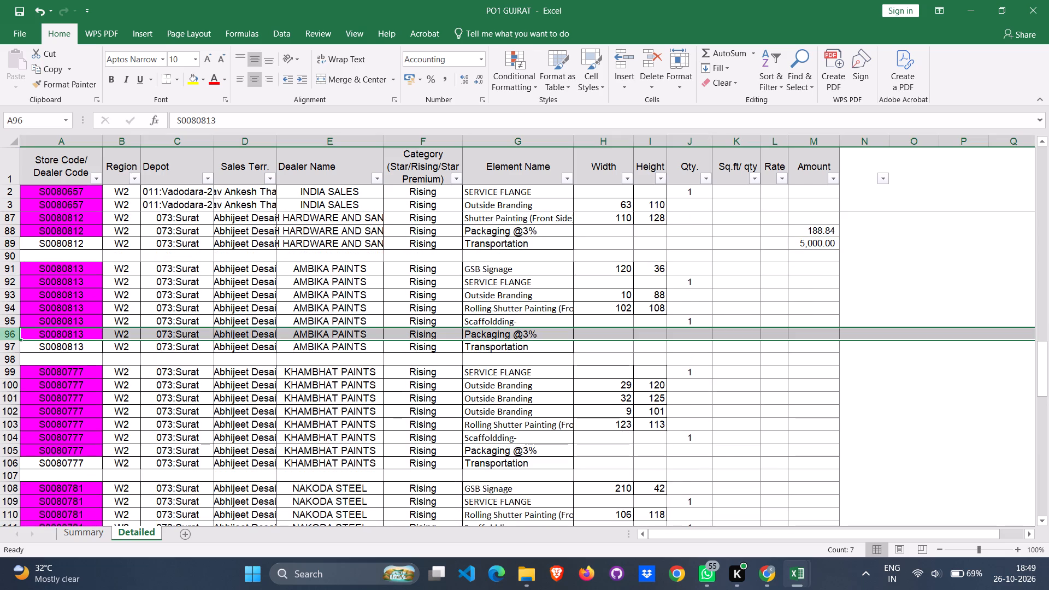
left_click(813, 334)
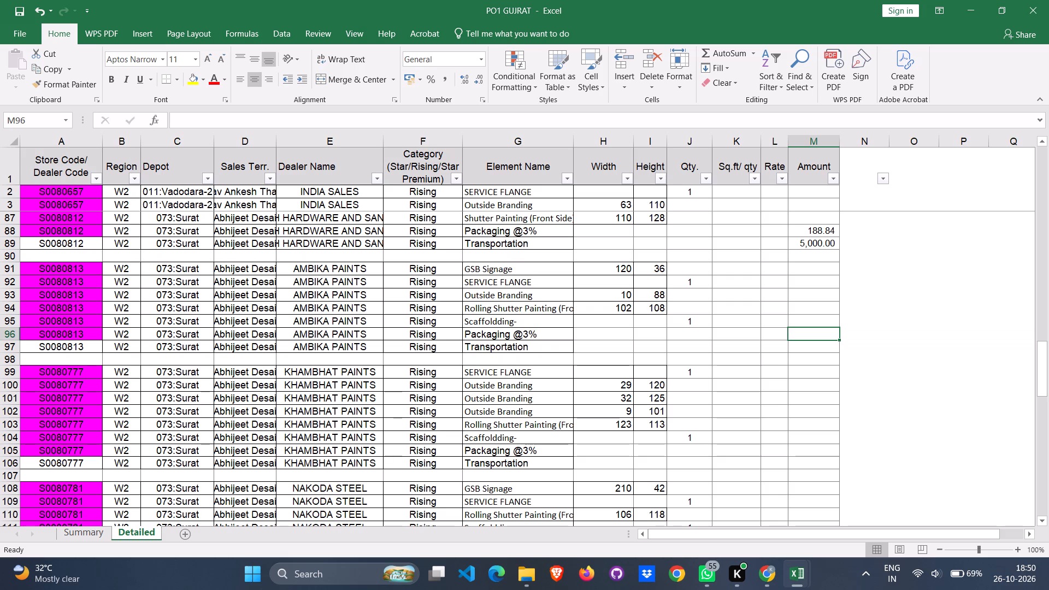
key("alt+Tab")
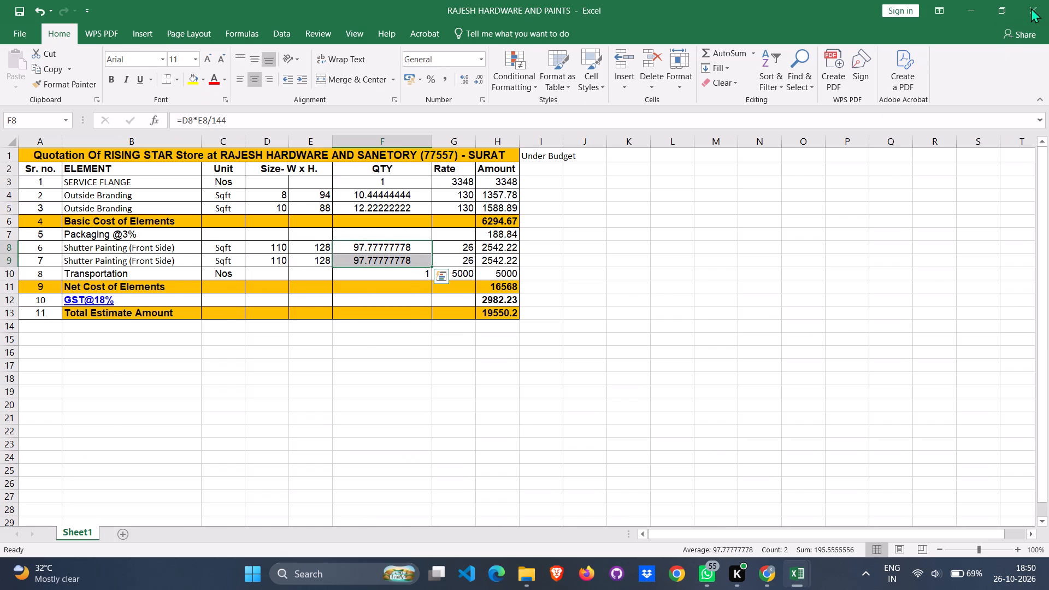
left_click(1030, 7)
key("alt+Tab")
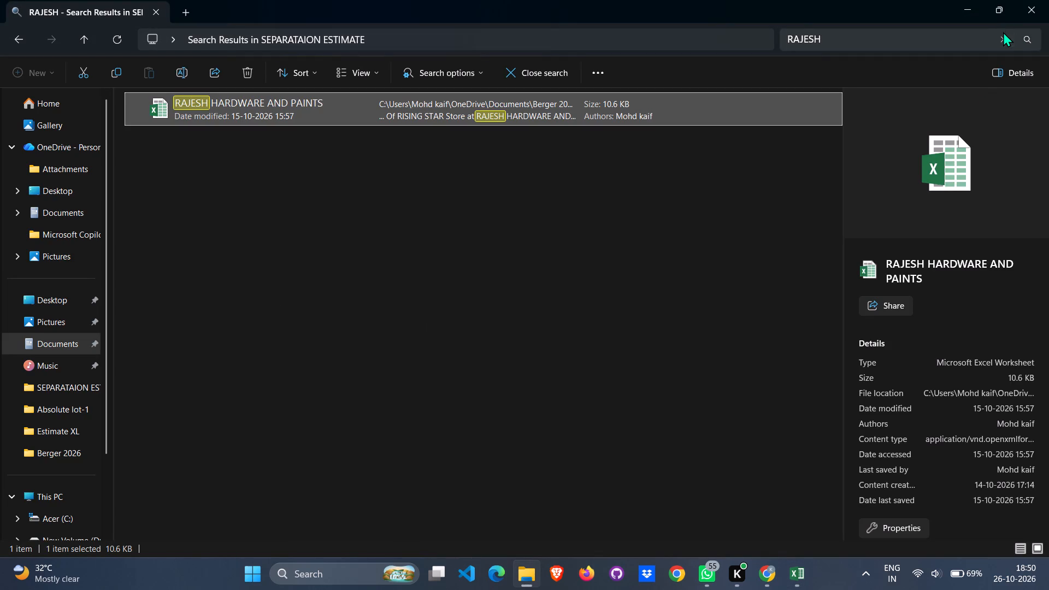
left_click(1003, 32)
type("AM")
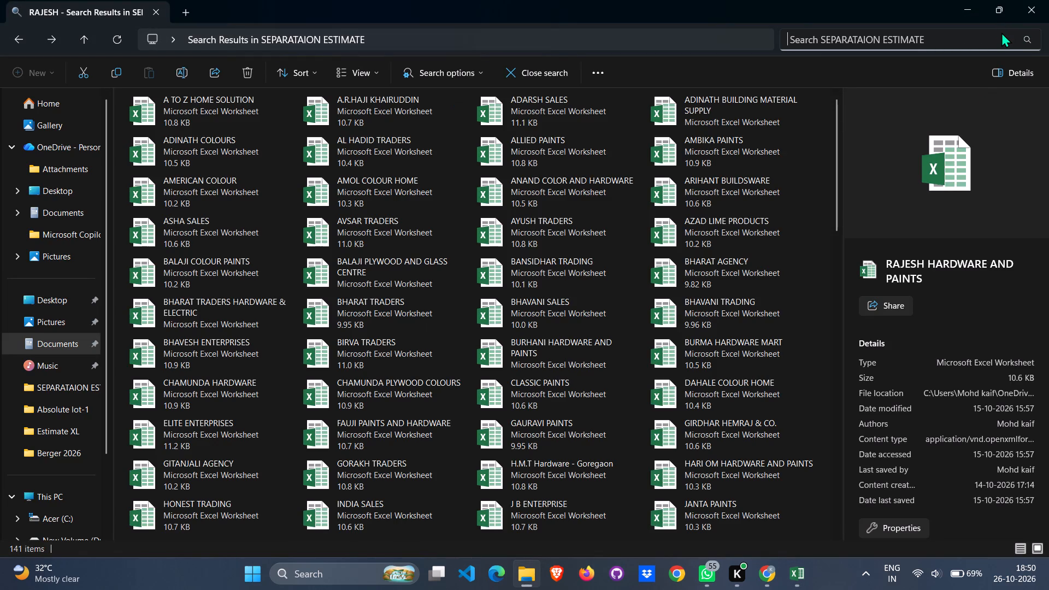
type("BIKA")
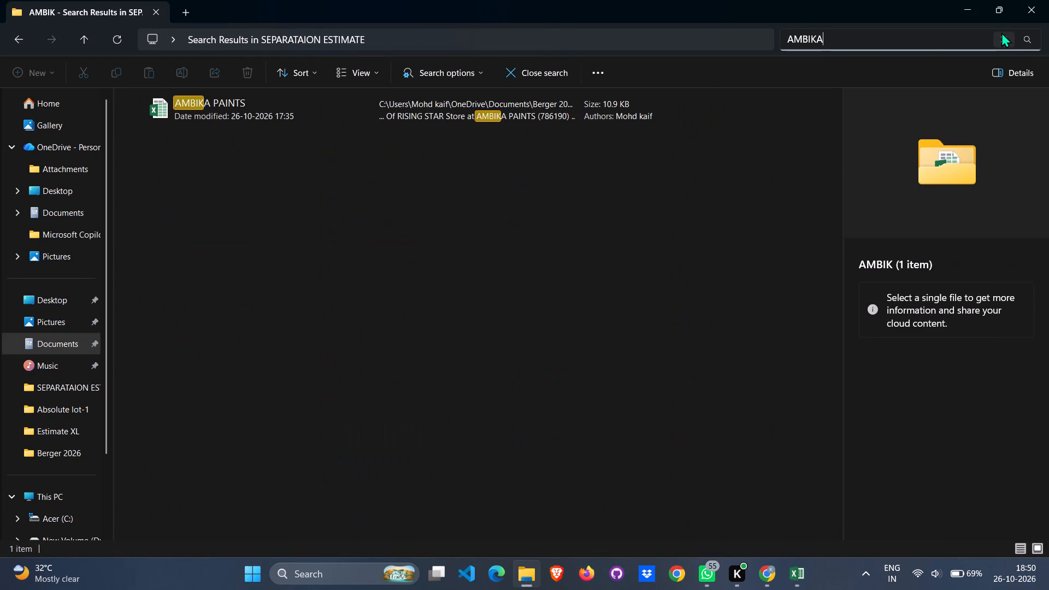
double_click(266, 108)
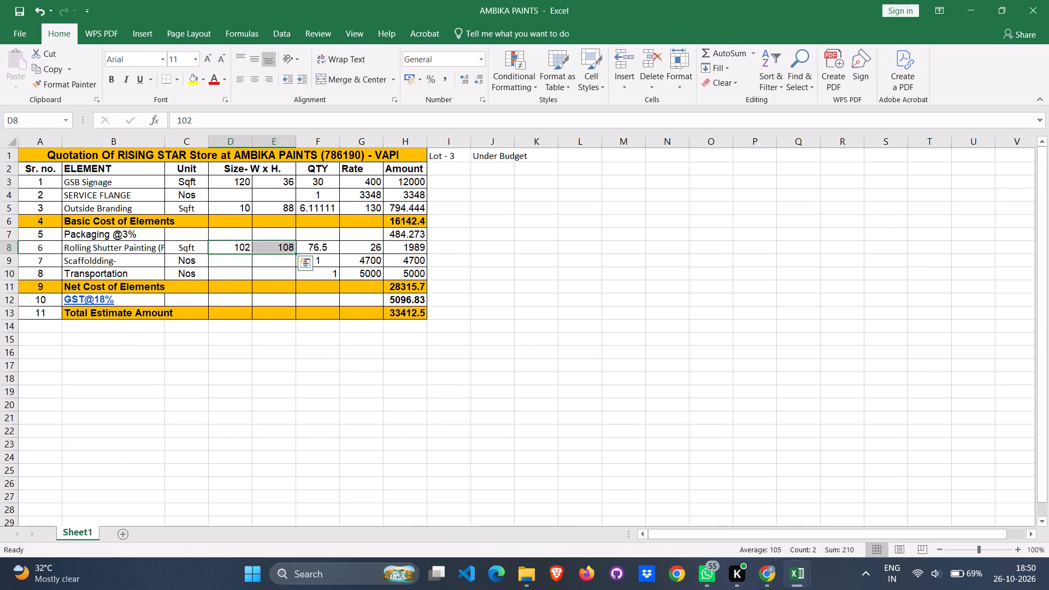
In PO1 GUJRAT's Detailed sheet, enter AMBIKA PAINTS's Amounts as 484.27 for Packaging @3% and 5000 for Transportation, saving after each entry.
key("alt+Tab")
key("alt+Tab")
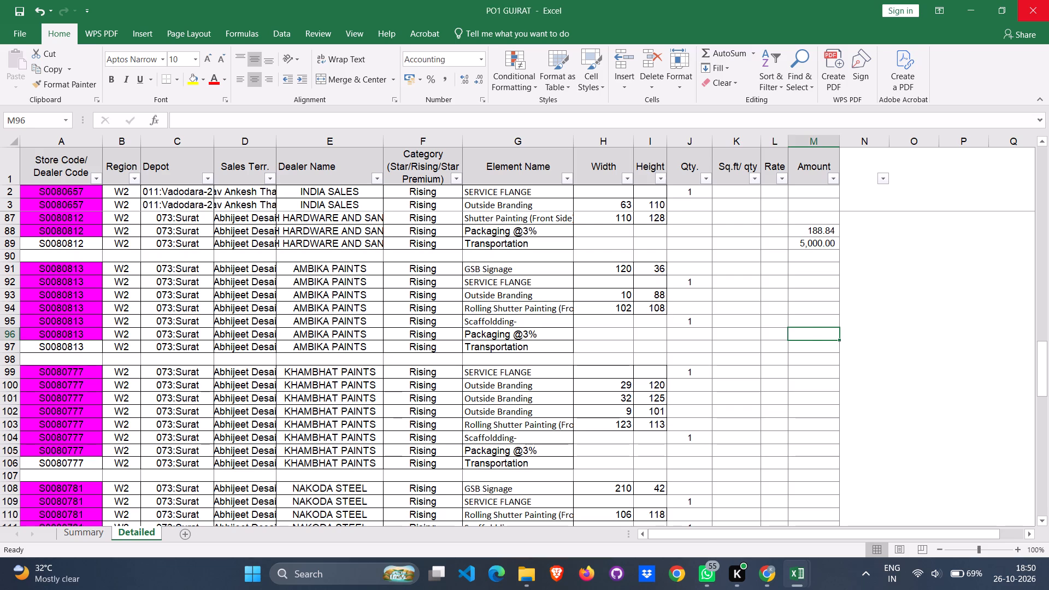
key("alt+Tab")
key("alt+Tab")
key("alt+Tab")
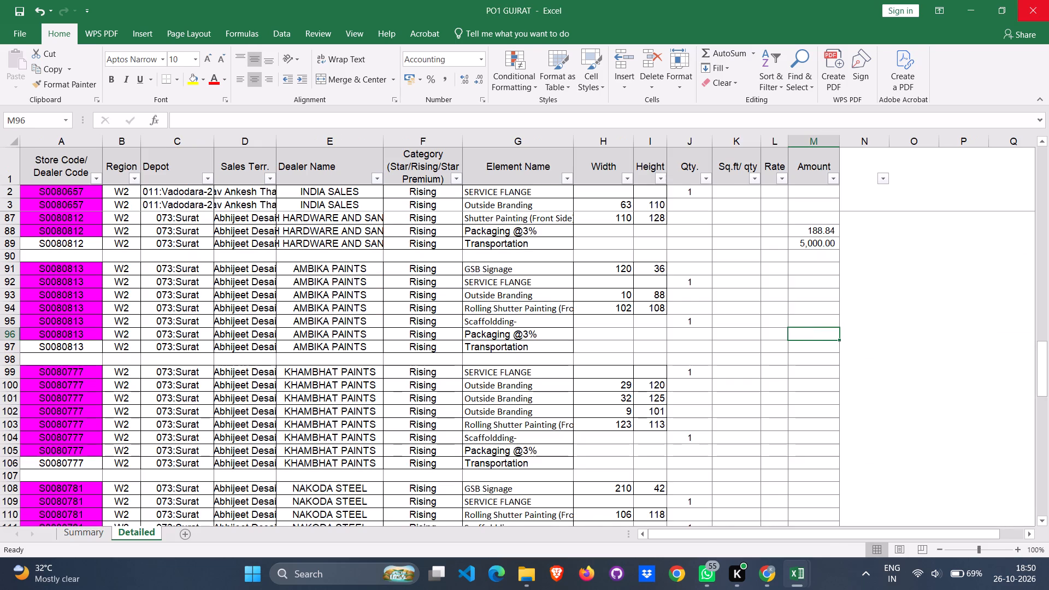
type("48")
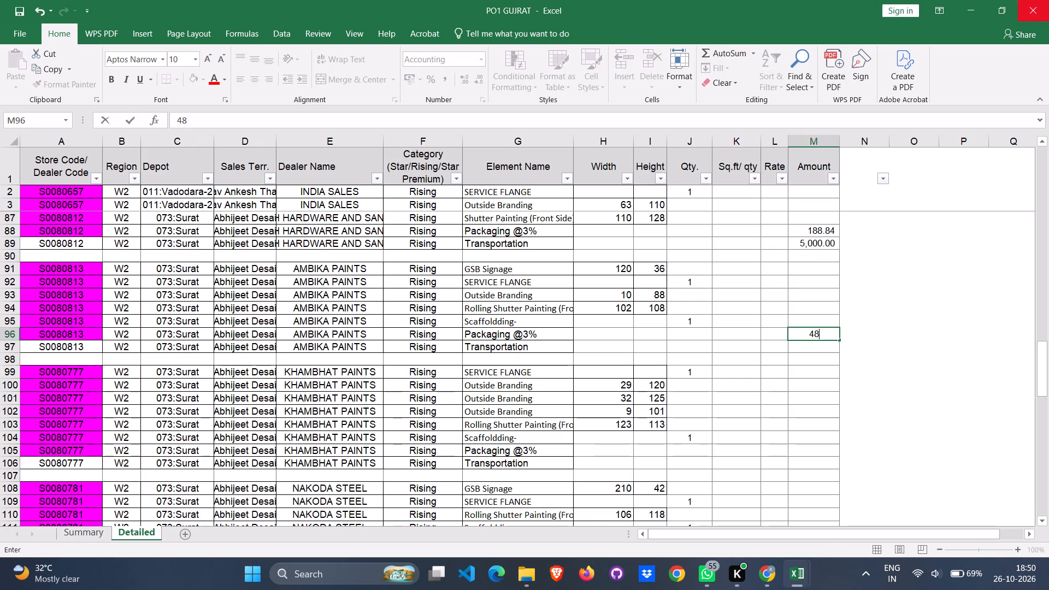
key("4")
type(".27")
key("ctrl+s")
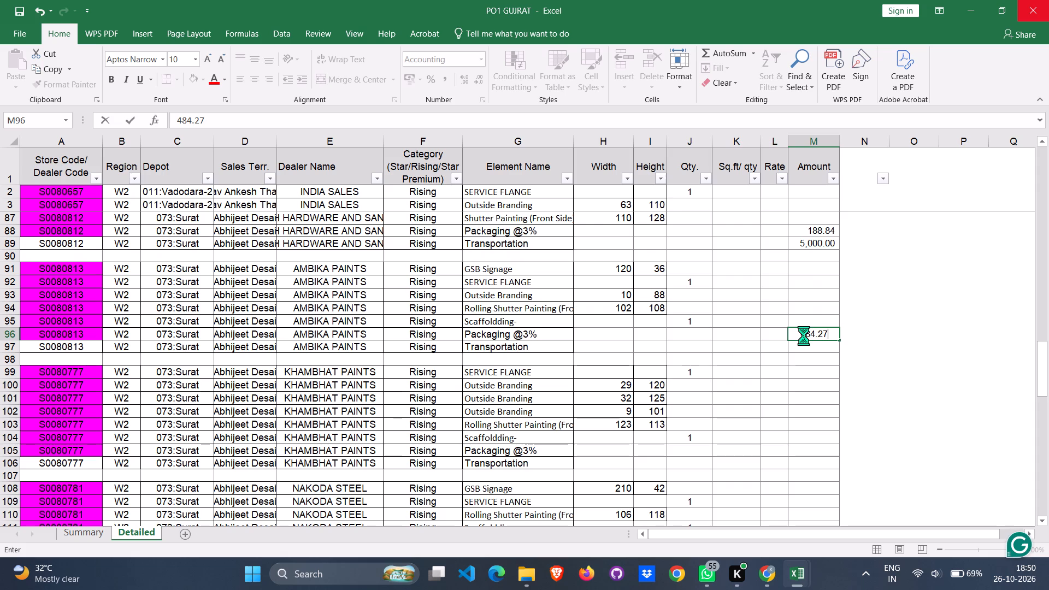
left_click(808, 346)
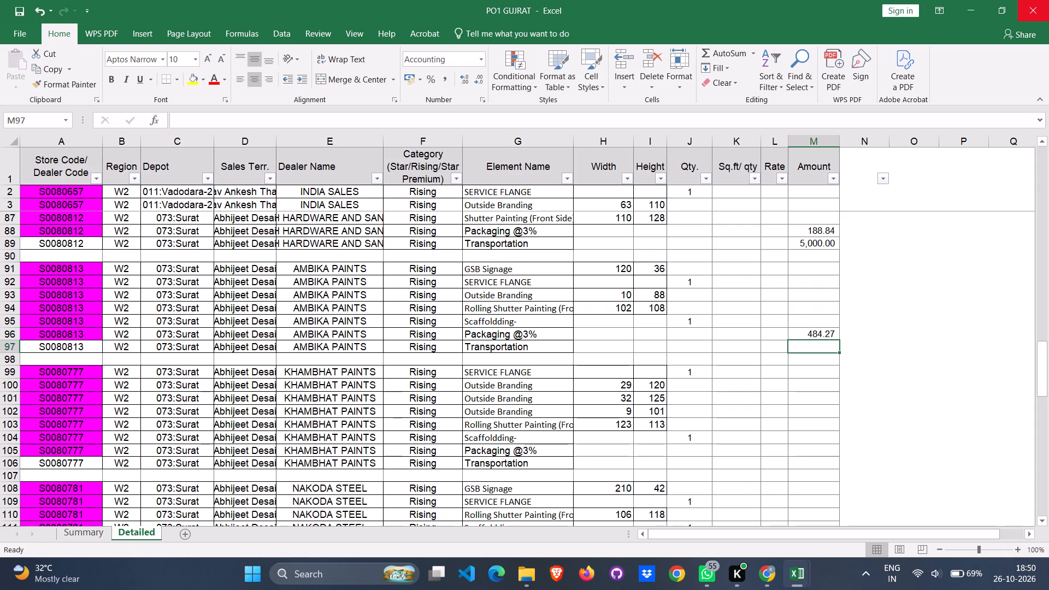
type("5000")
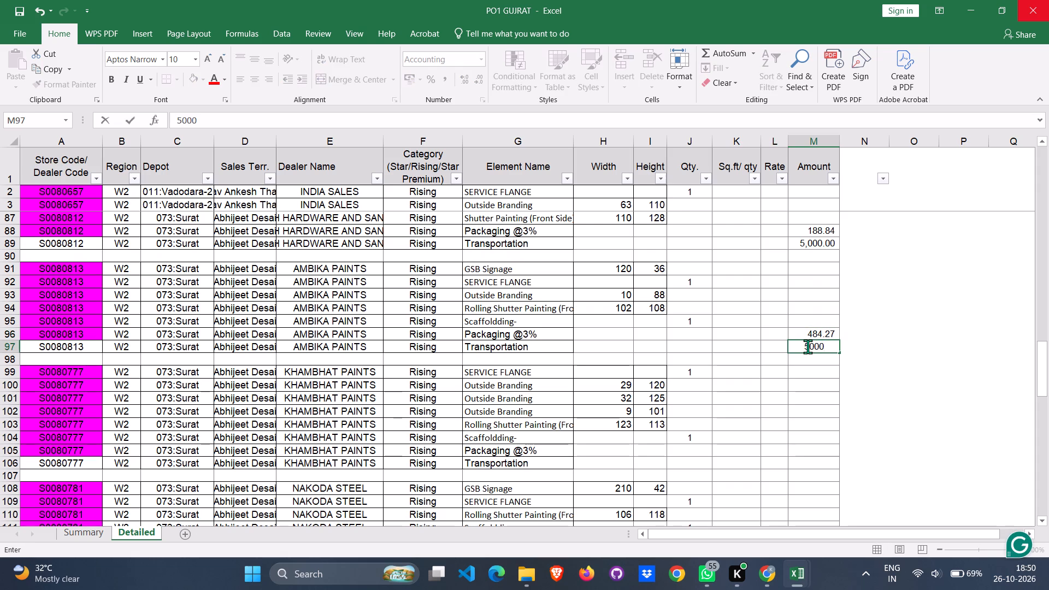
key("ctrl+s")
With KHAMBHAT PAINTS's Packaging @3% Amount cell selected, close the AMBIKA PAINTS quotation and open KHAMBHAT PAINTS, searching SEPARATAION ESTIMATE for KHAM.
scroll(768, 377, "down", 5)
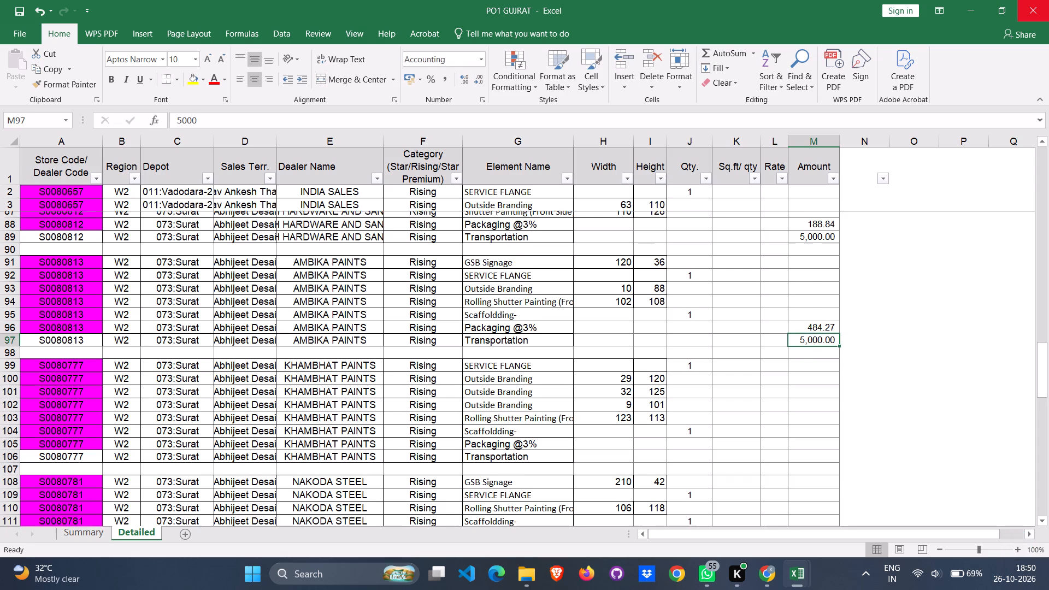
scroll(768, 377, "down", 1)
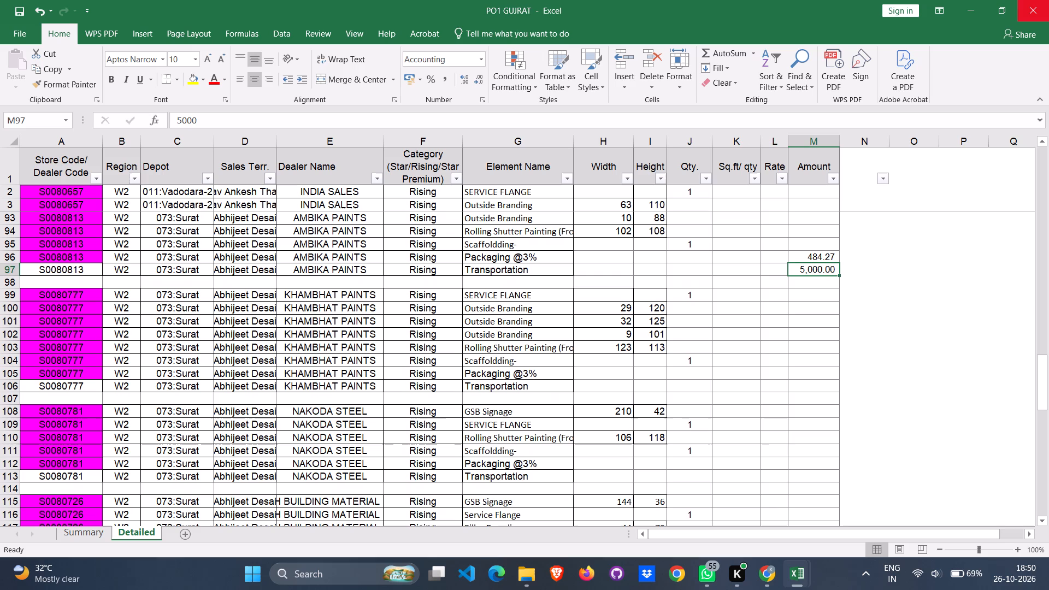
left_click(17, 371)
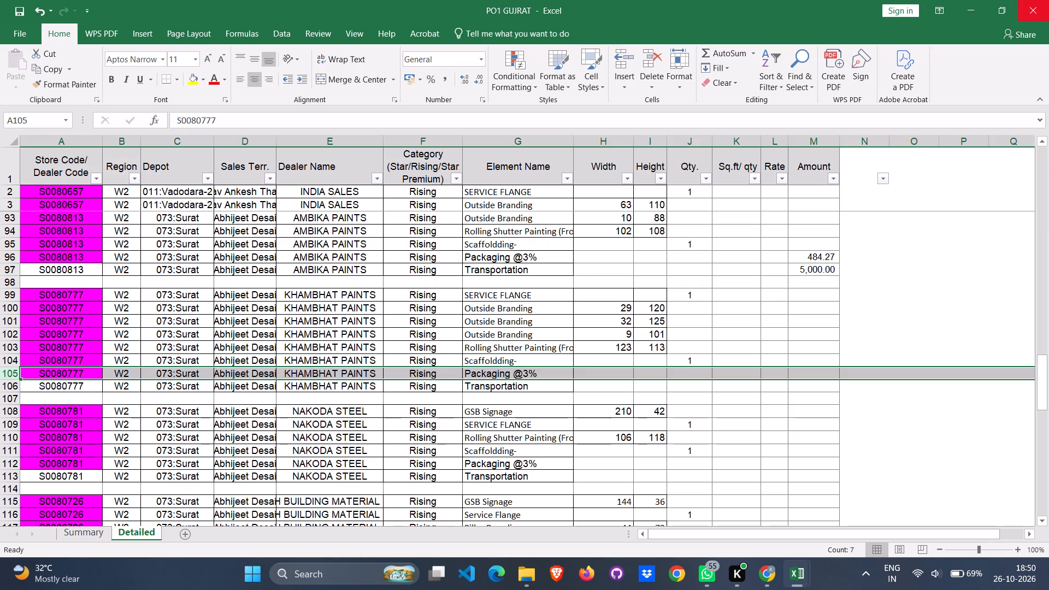
left_click(806, 376)
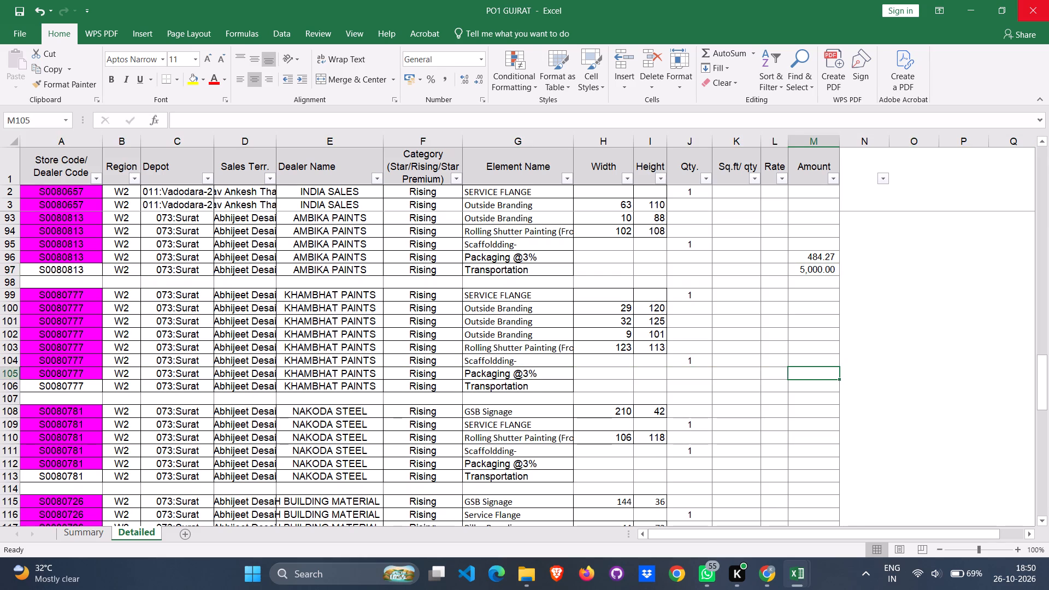
key("alt+Tab")
left_click(1029, 5)
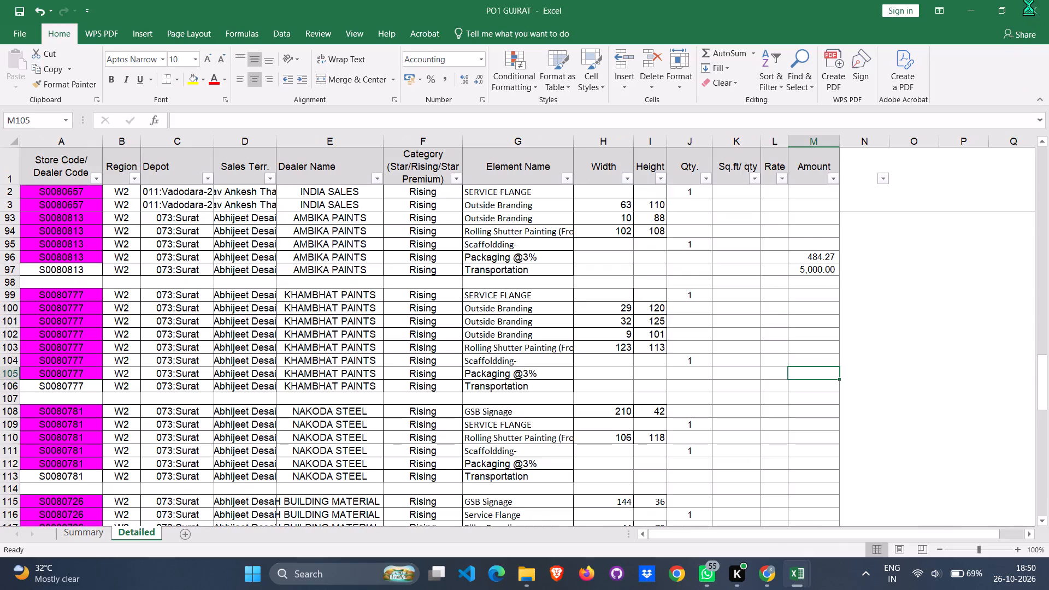
key("alt+Tab")
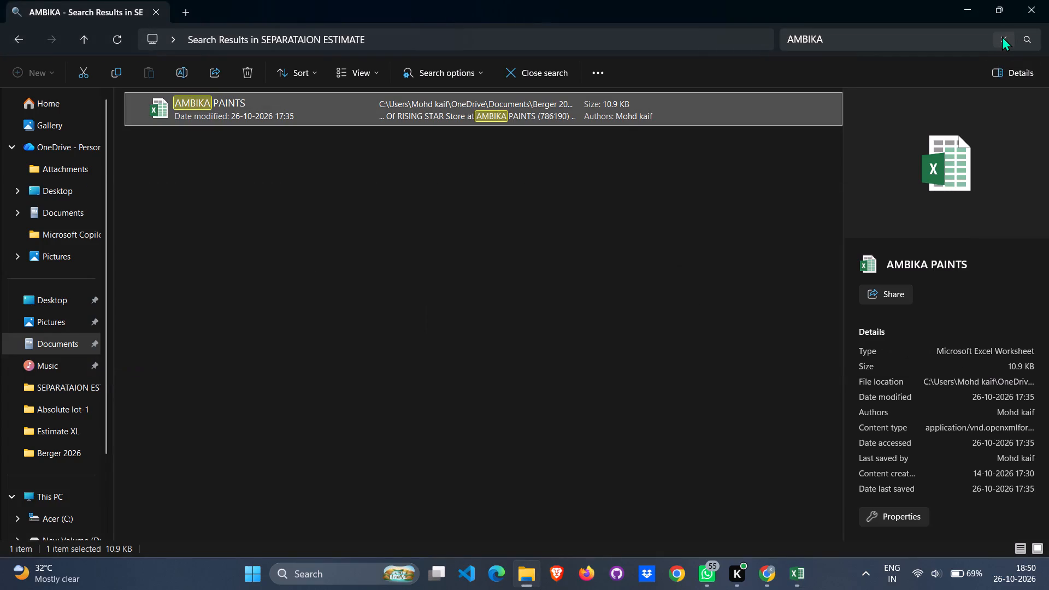
left_click(1002, 36)
key("alt+Tab")
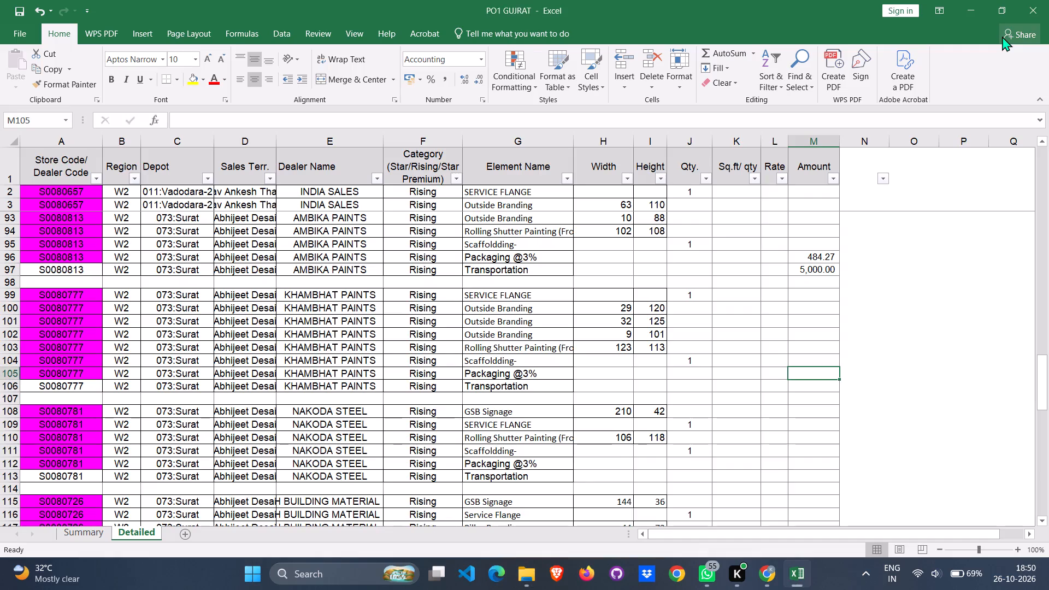
key("alt+Tab")
left_click(997, 43)
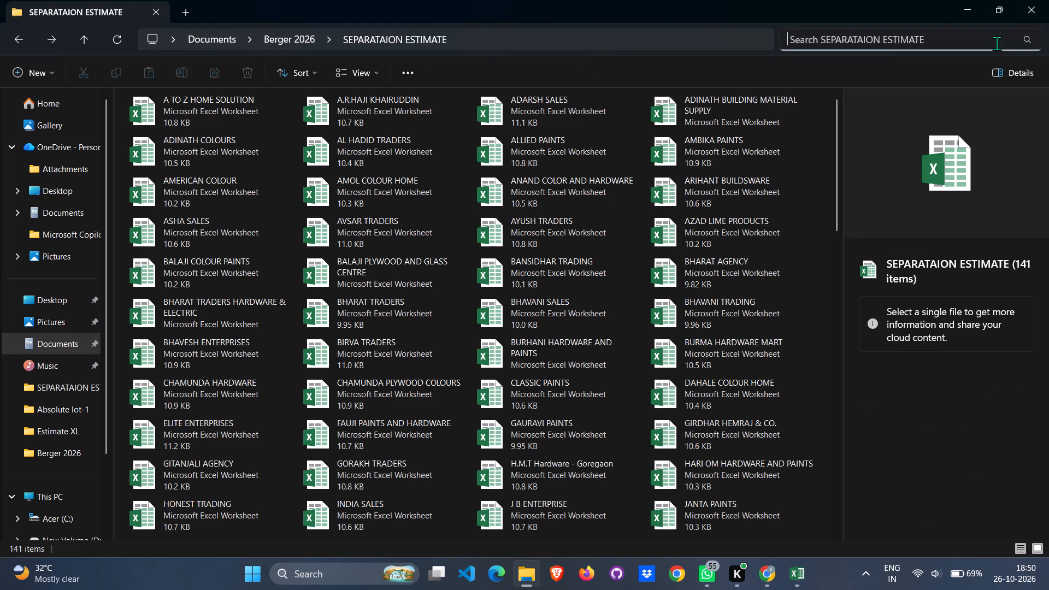
type("KAM")
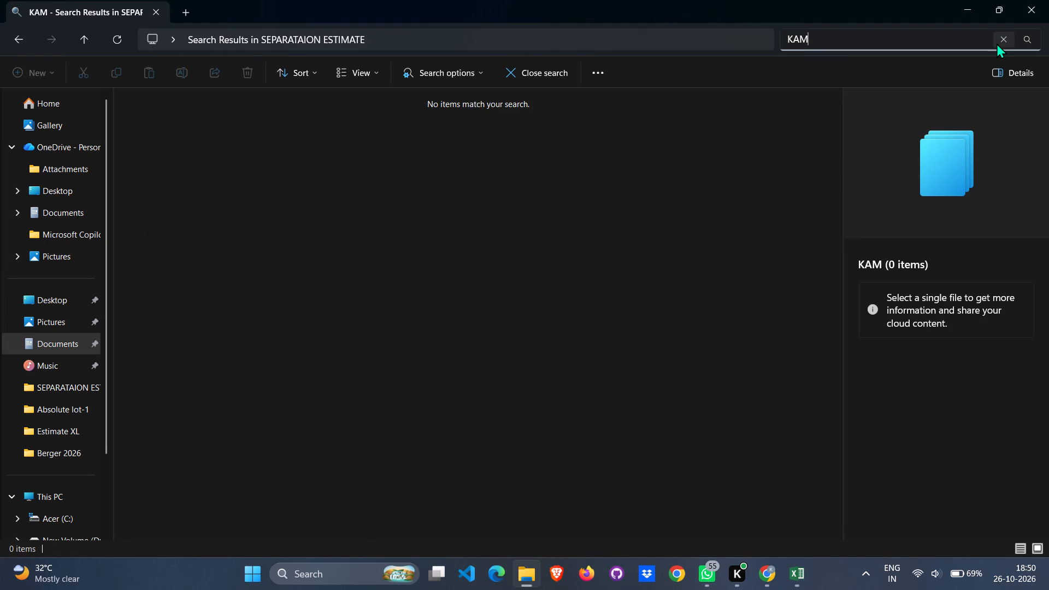
key("BackSpace")
key("BackSpace")
type("HAM")
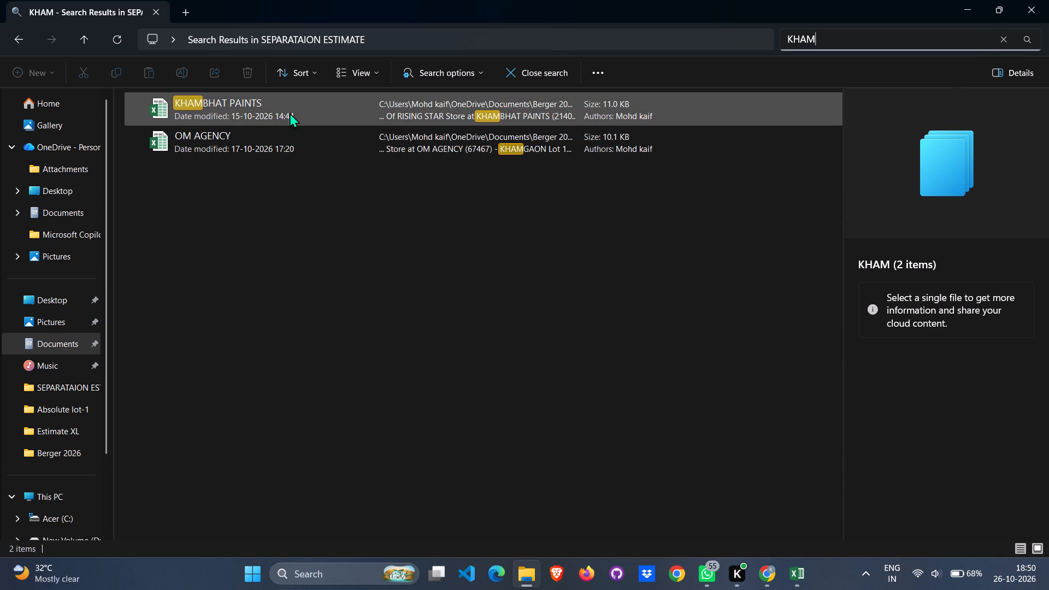
double_click(288, 107)
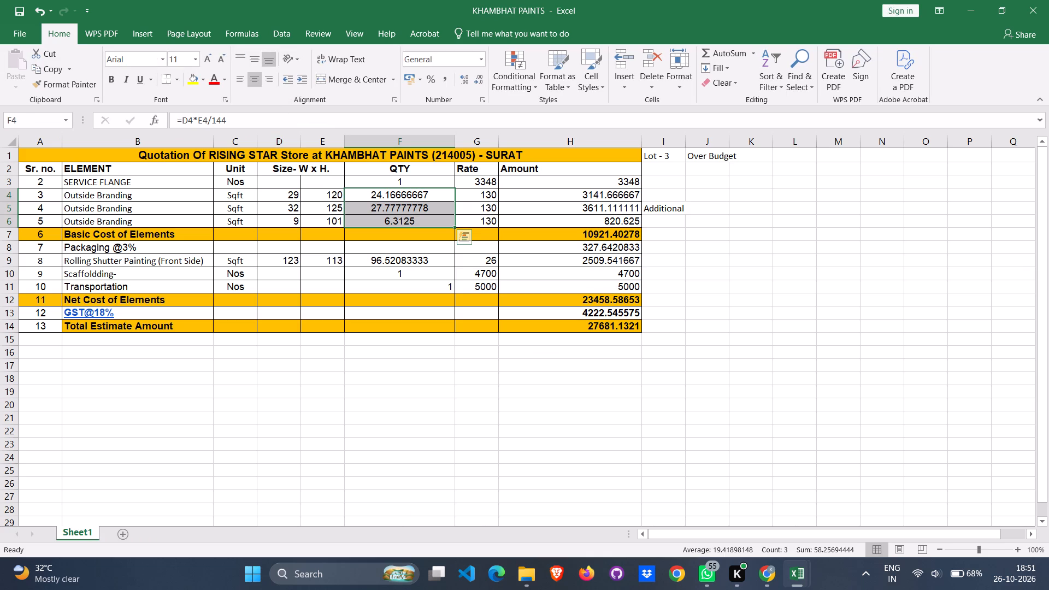
In PO1 GUJRAT's Detailed sheet, enter KHAMBHAT PAINTS's Amounts as 327.64 for Packaging @3% and 5000 for Transportation, saving after each entry.
key("alt+Tab")
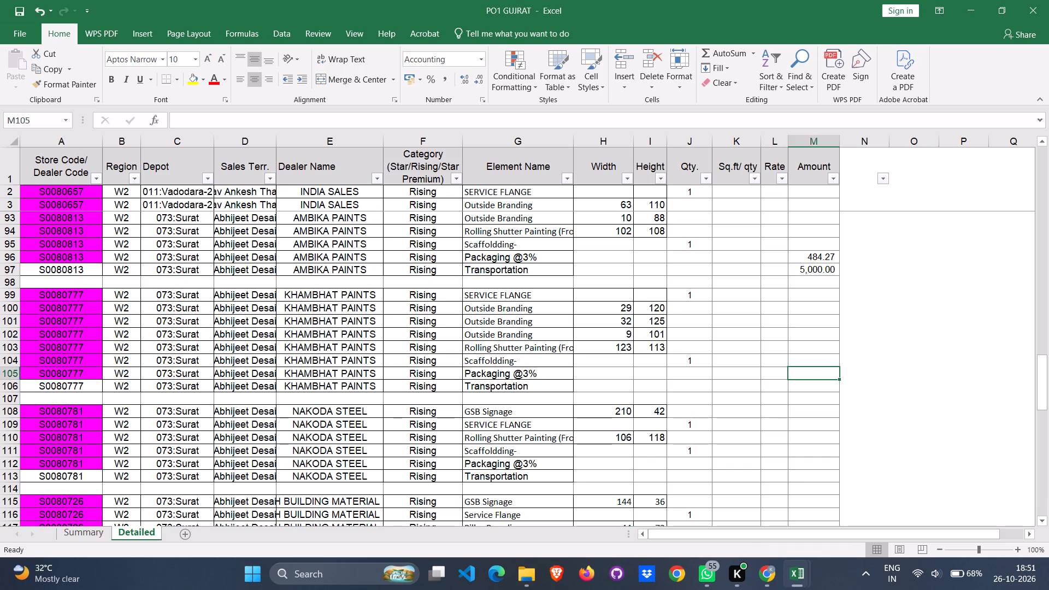
type("327.")
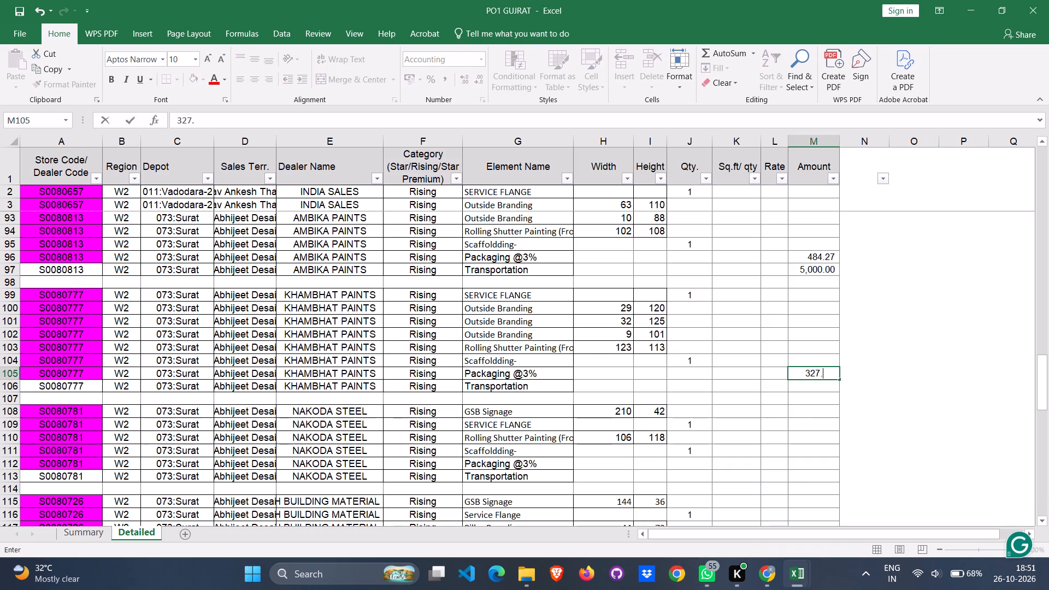
type("64")
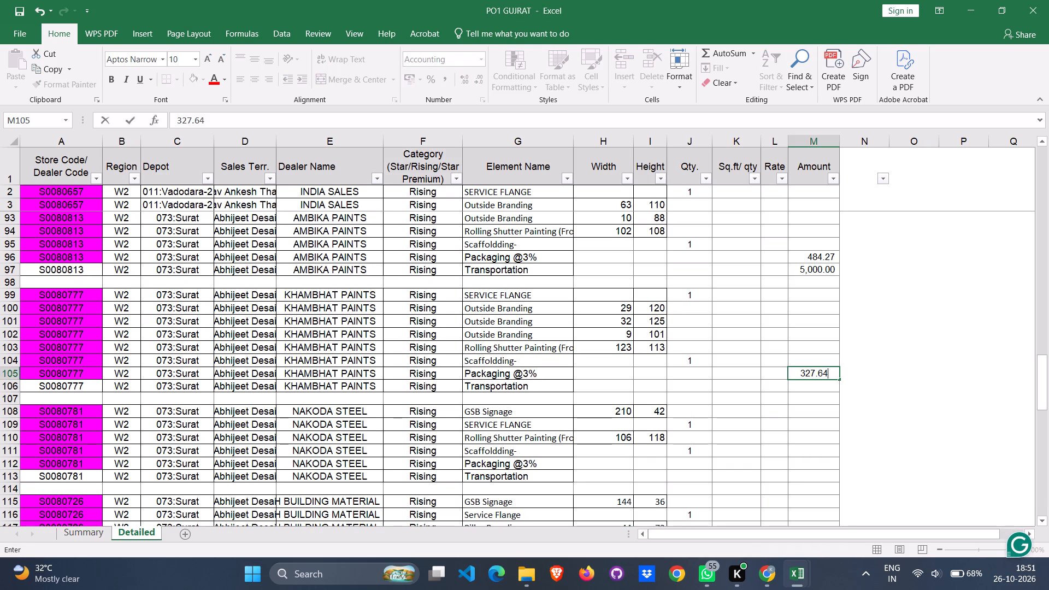
key("ctrl+s")
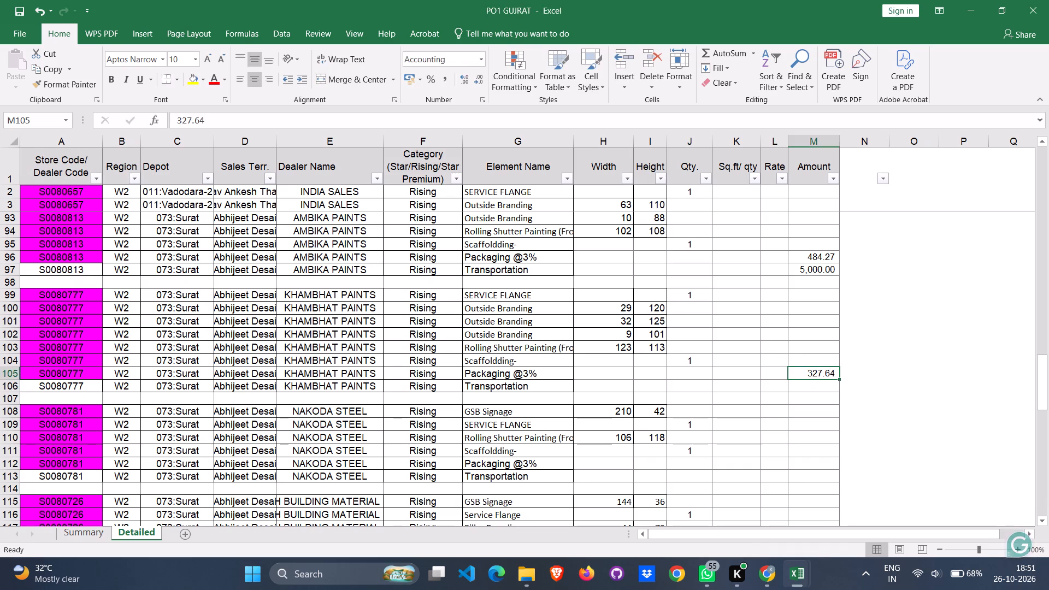
left_click(812, 385)
type("5000")
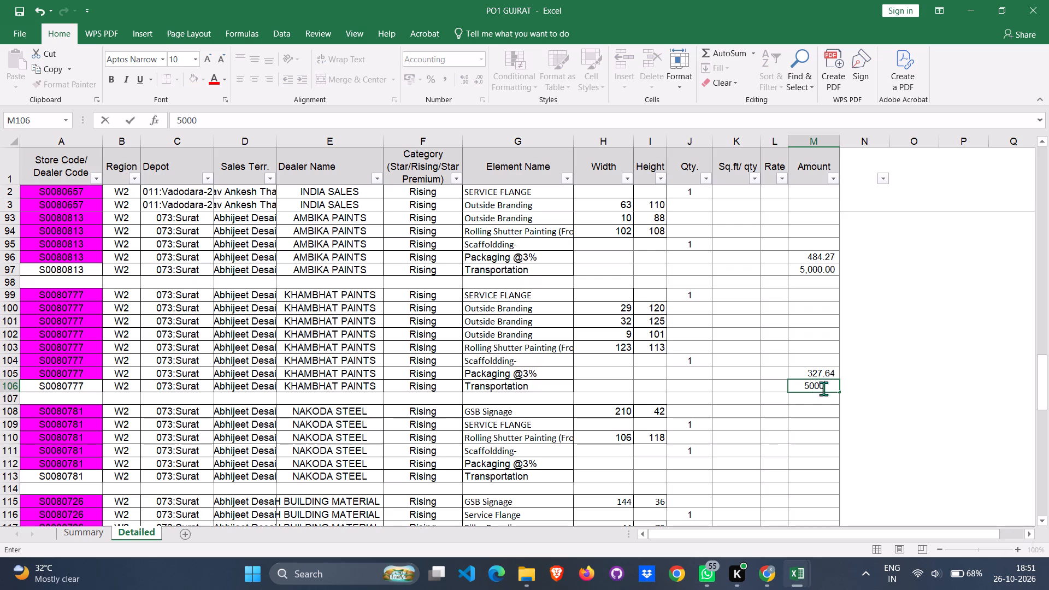
key("ctrl+s")
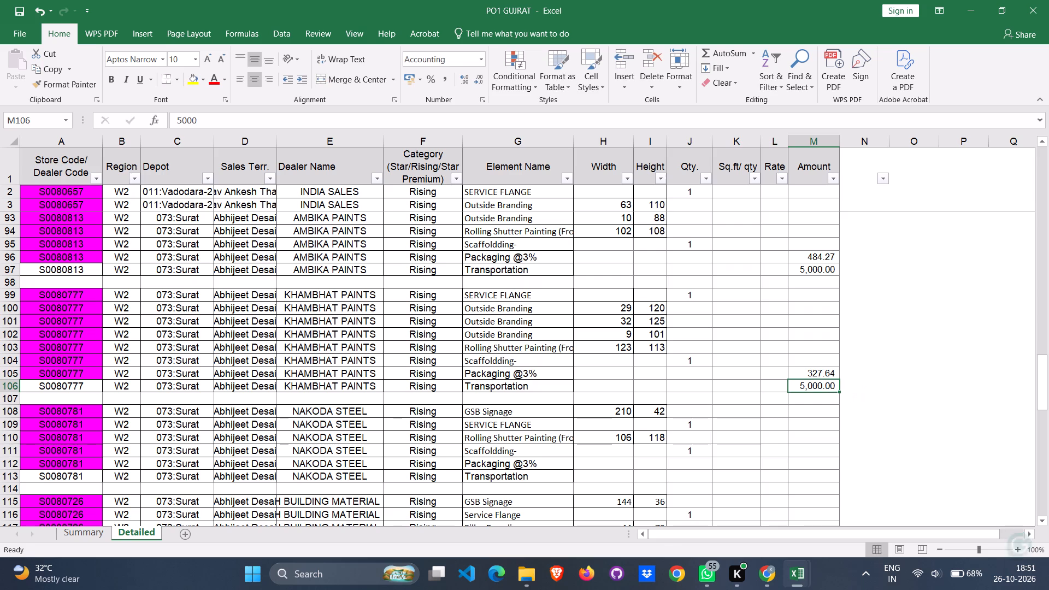
With NAKODA STEEL's Packaging @3% Amount cell selected, close the KHAMBHAT PAINTS quotation and open NAKODA STEEL, searching SEPARATAION ESTIMATE for NAKODA STEEL.
scroll(745, 364, "down", 6)
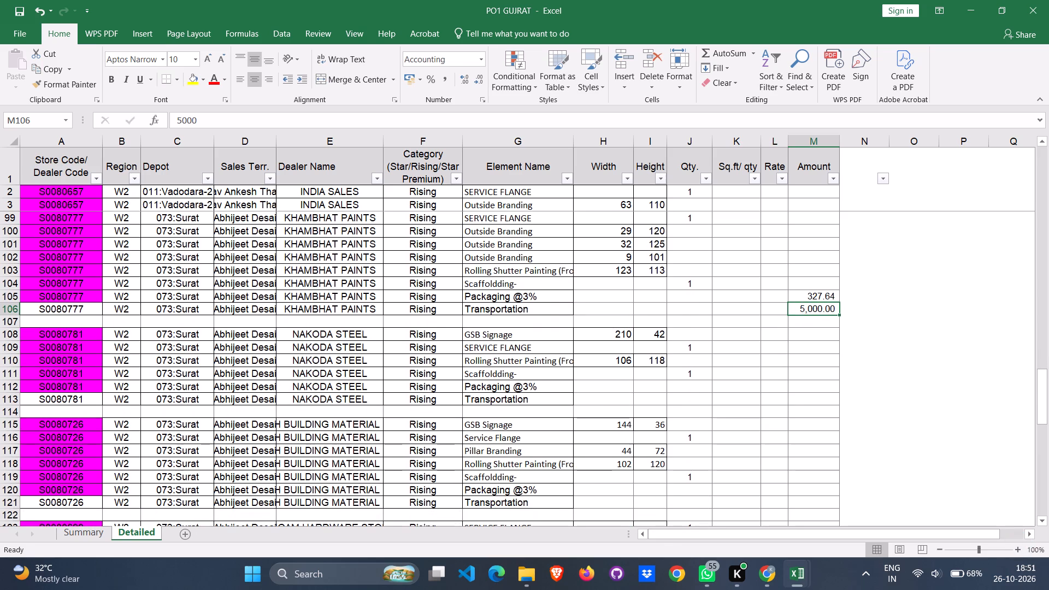
left_click(10, 388)
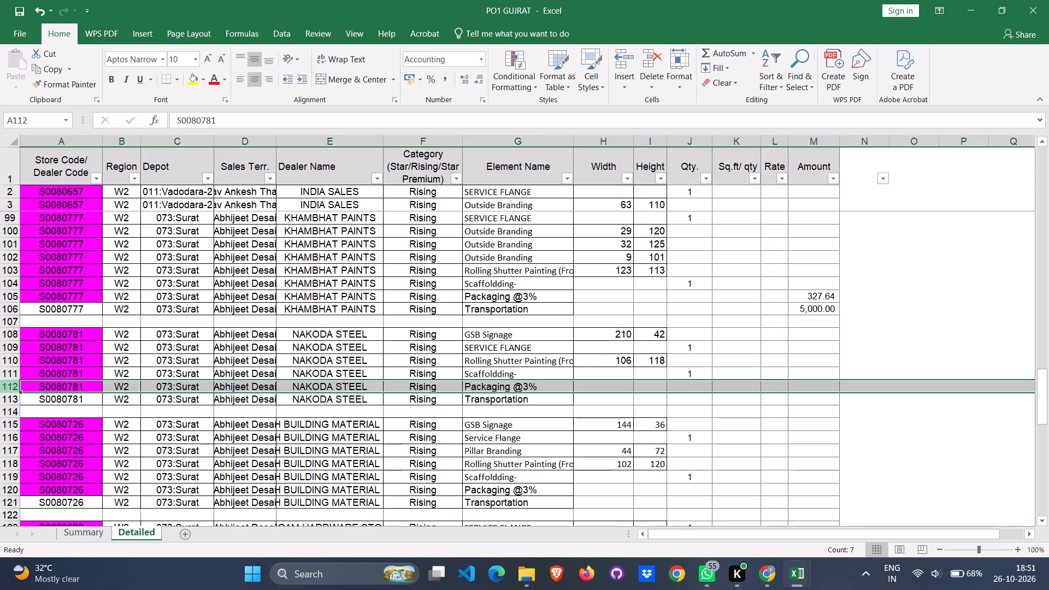
left_click(808, 386)
scroll(808, 386, "down", 4)
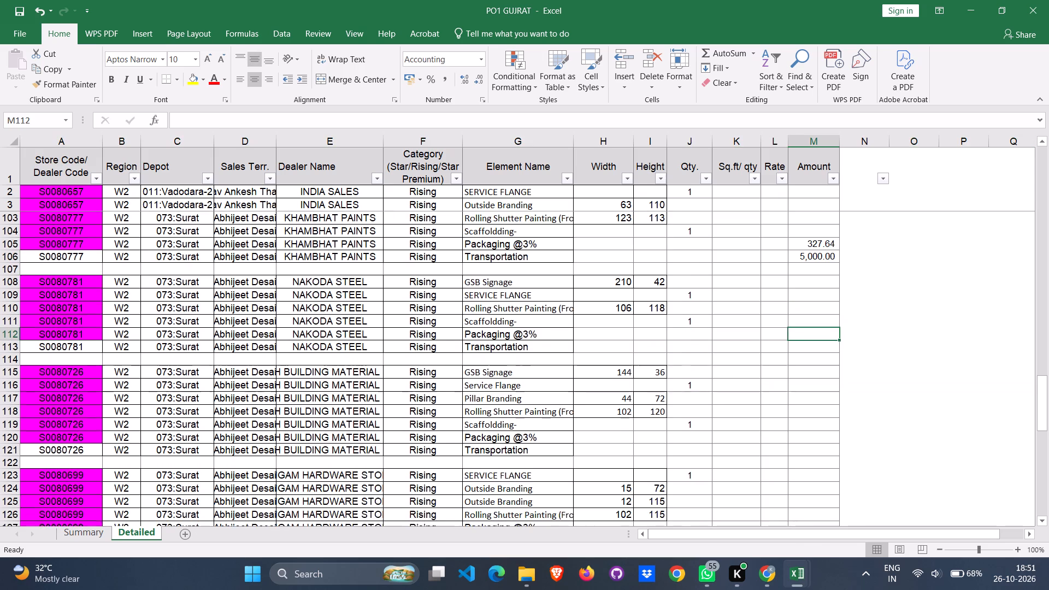
scroll(808, 386, "down", 5)
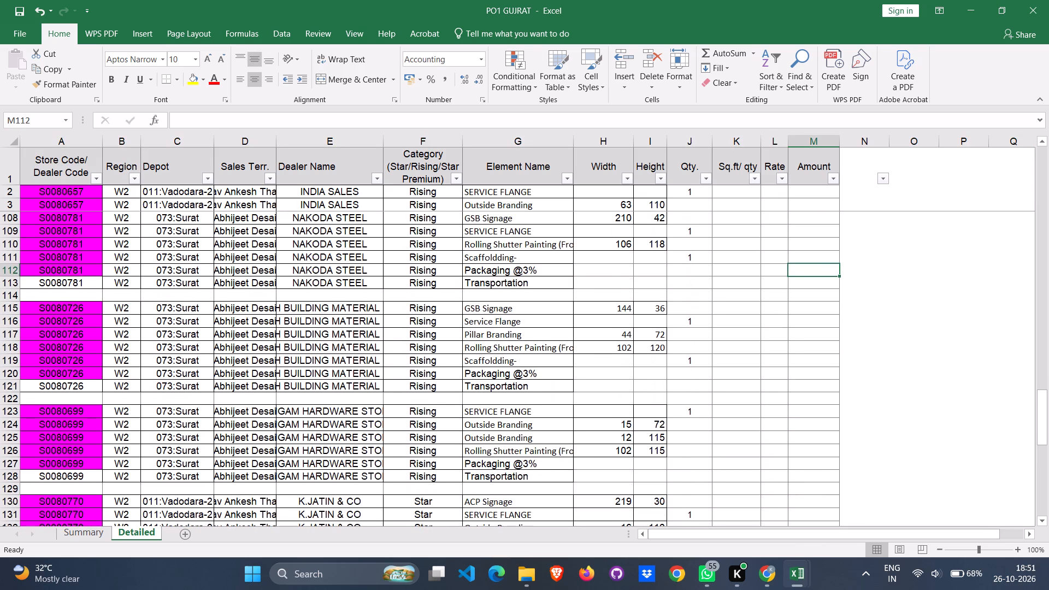
key("alt+Tab")
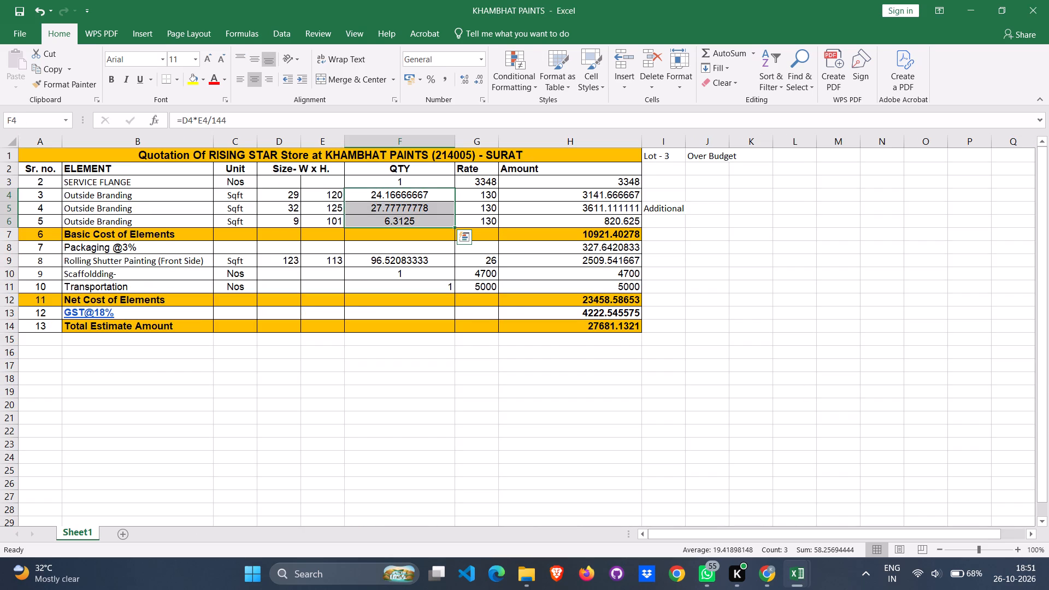
left_click(1027, 8)
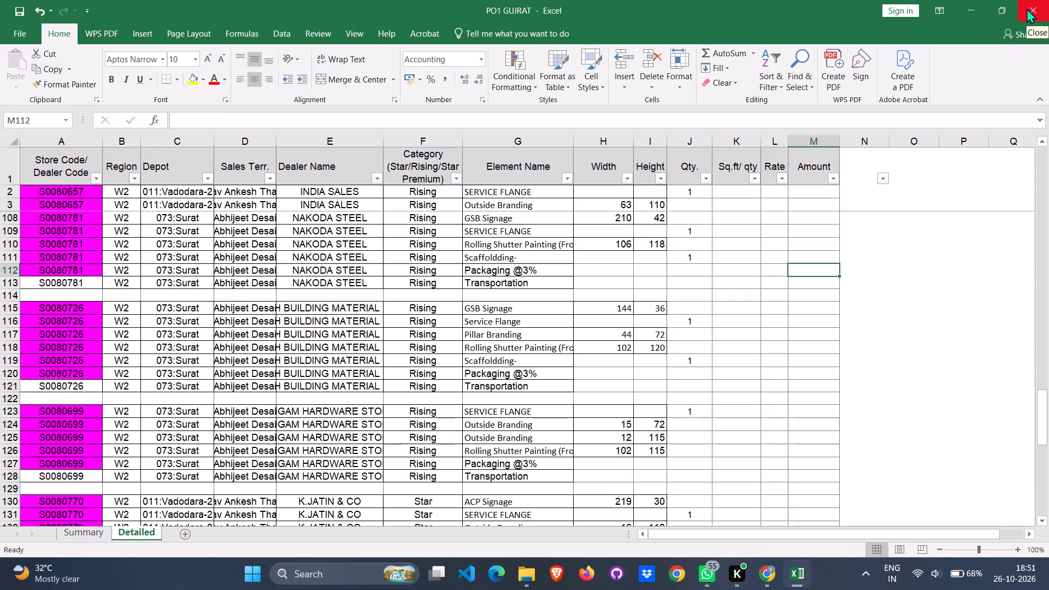
key("alt+Tab")
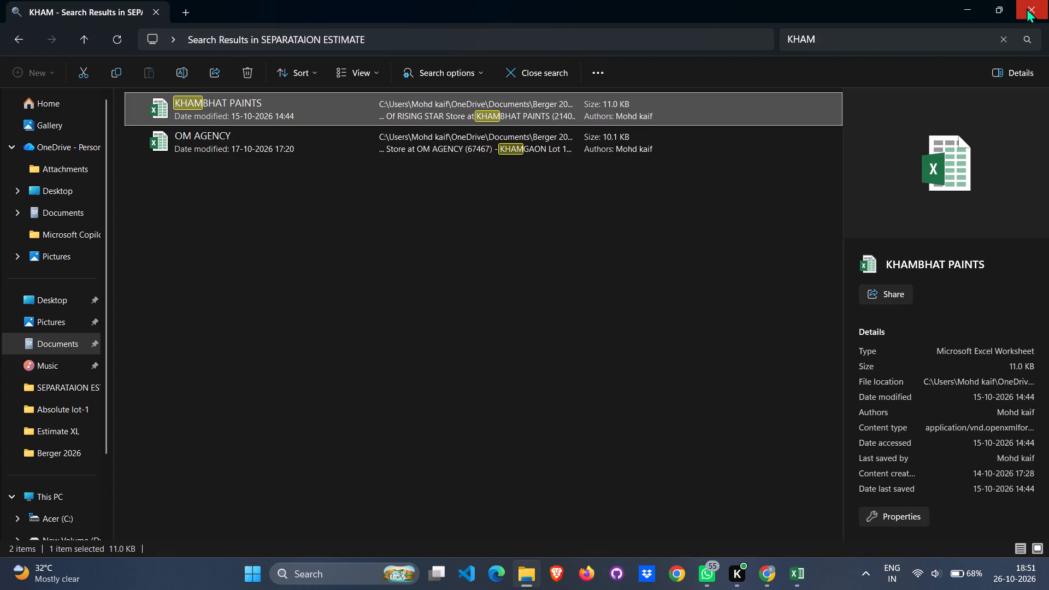
left_click(1004, 41)
type("NAKODA STEEL")
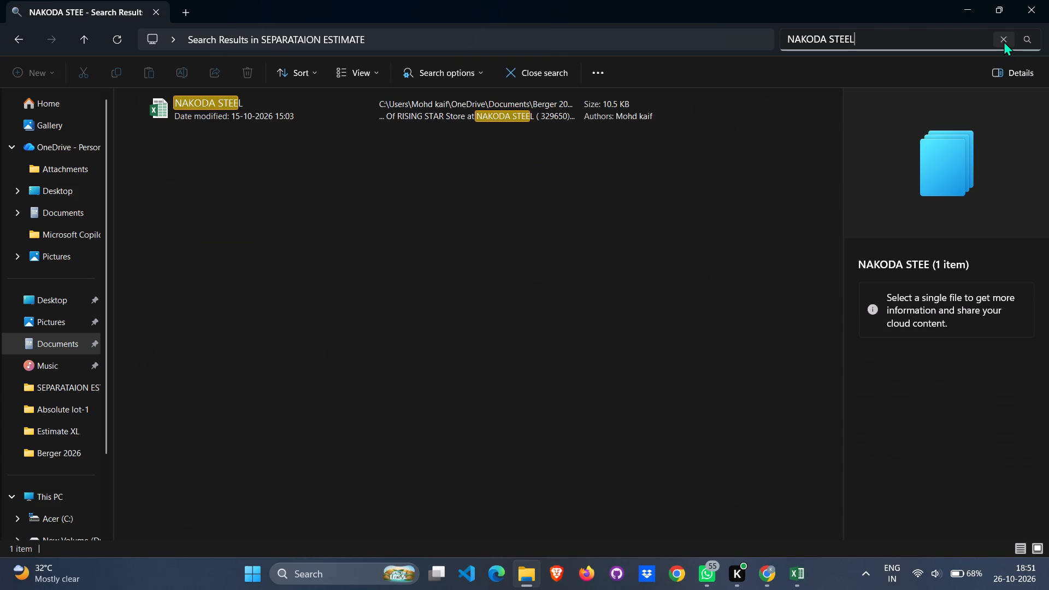
double_click(327, 114)
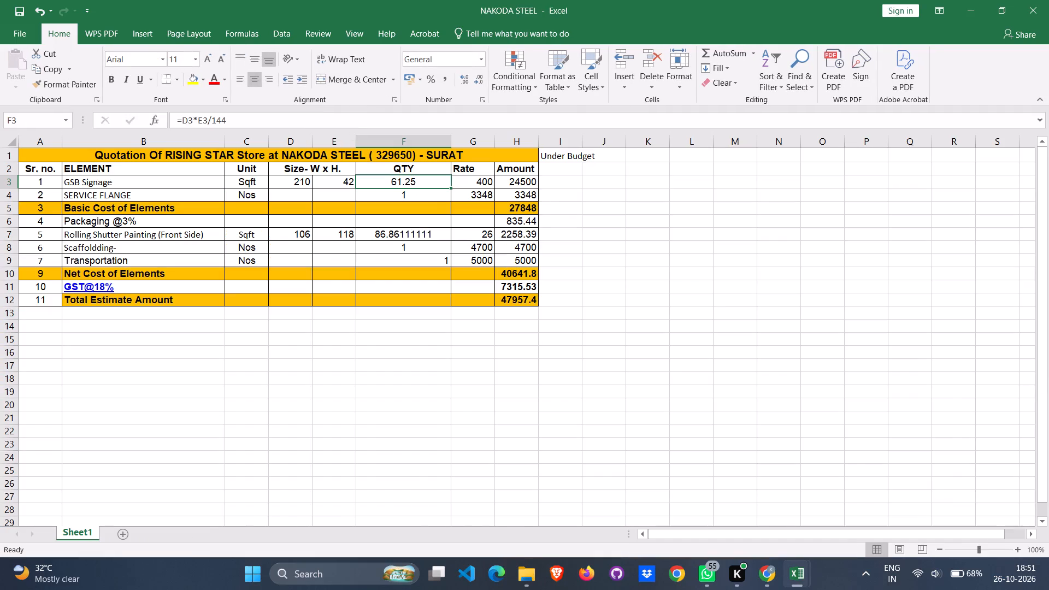
In PO1 GUJRAT's Detailed sheet, enter NAKODA STEEL's Amounts as 835.44 for Packaging @3% and 5000 for Transportation, saving after each entry.
key("alt+Tab")
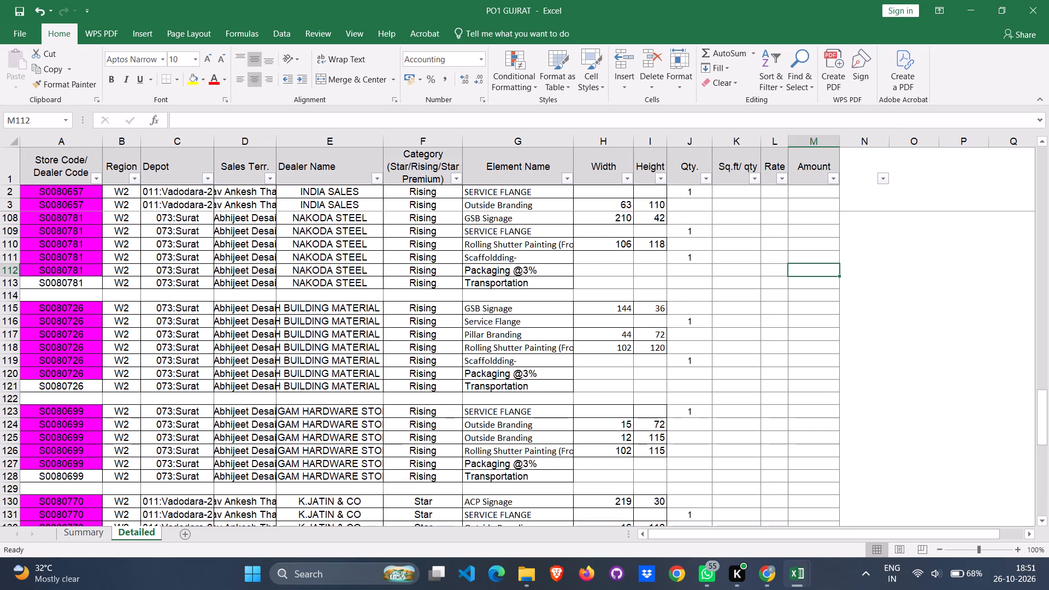
key("8")
type("35.")
type("44")
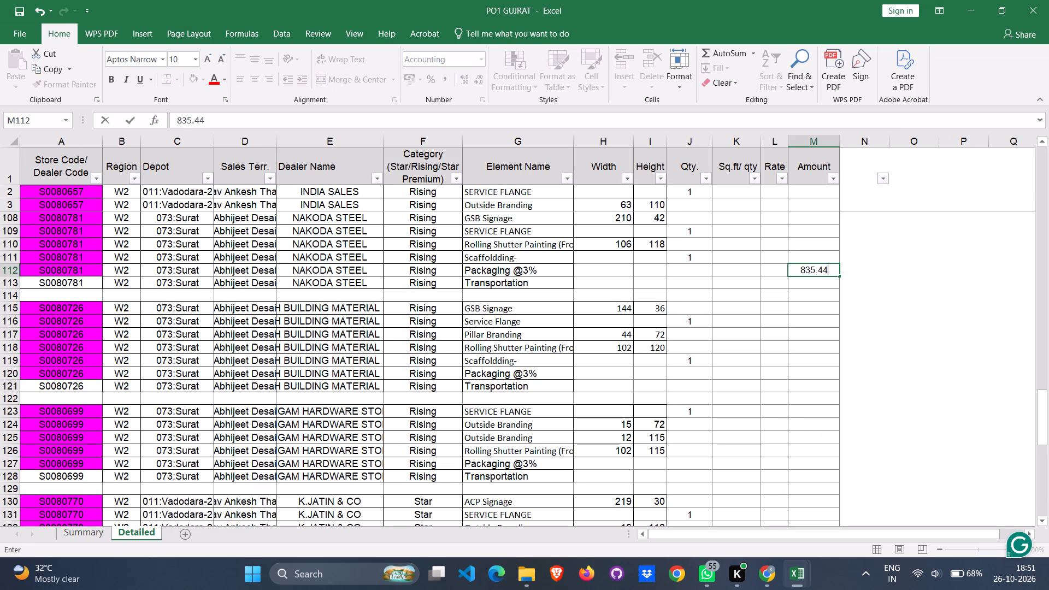
key("ctrl+s")
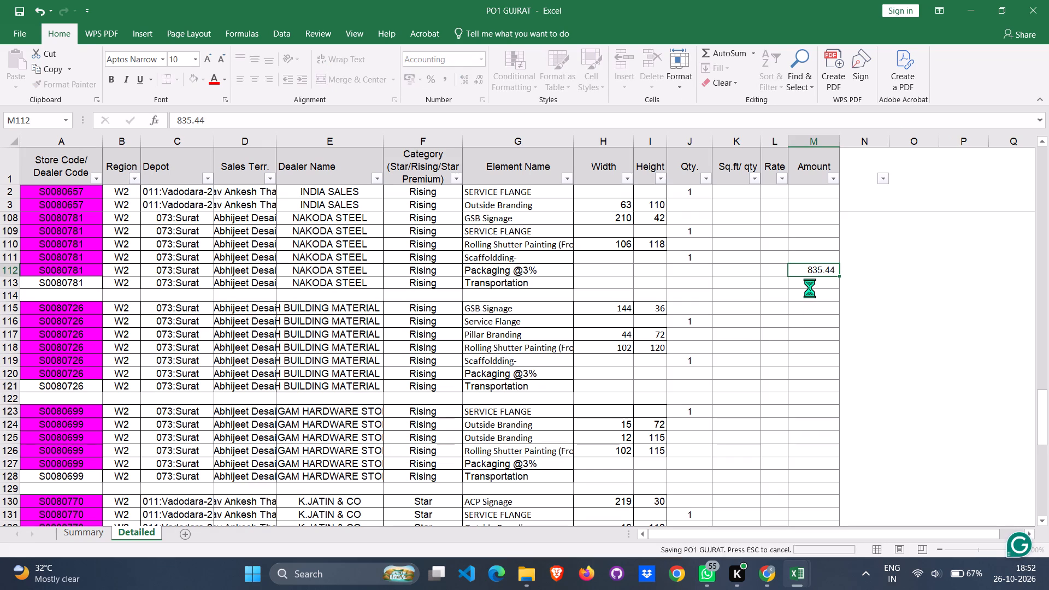
left_click(813, 285)
type("5000")
key("ctrl+s")
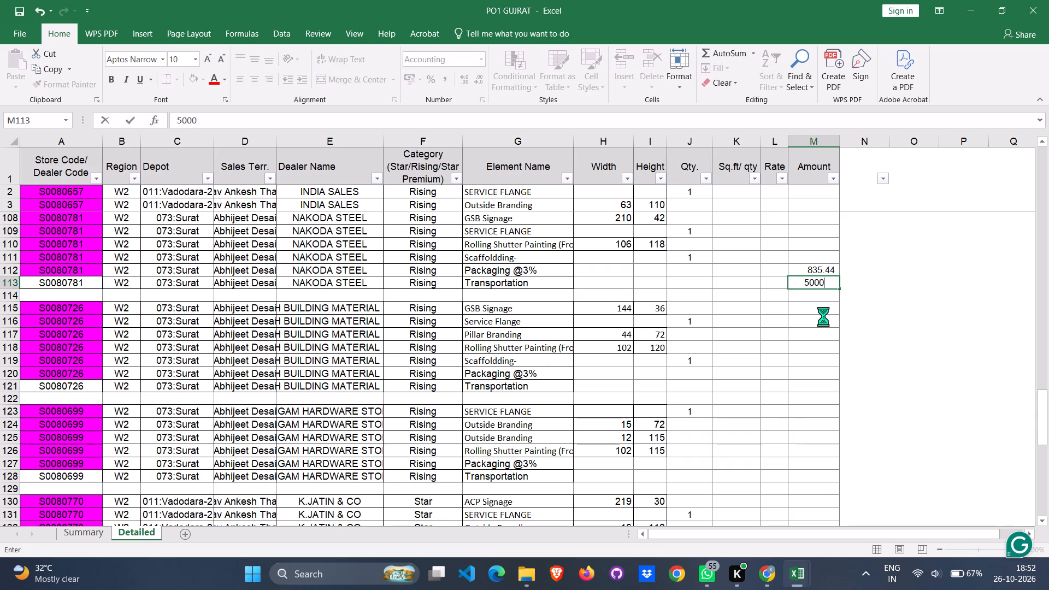
With ADINATH BUILDING MATERIAL SUPPLY's Packaging @3% Amount cell selected, close the NAKODA STEEL quotation and open ADINATH's, searching SEPARATAION ESTIMATE for ADINATH.
scroll(729, 334, "down", 3)
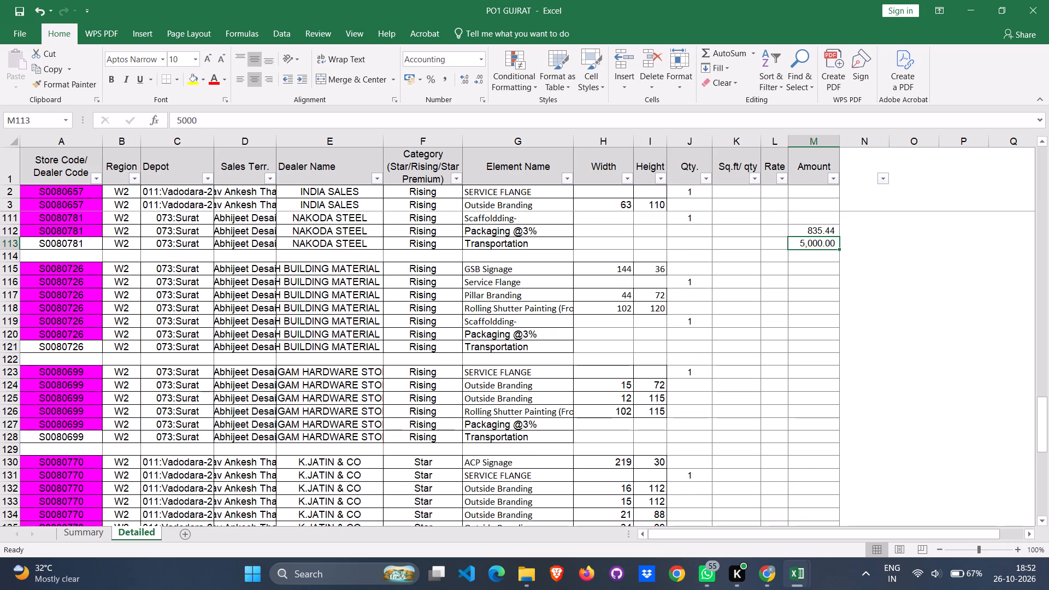
left_click(10, 337)
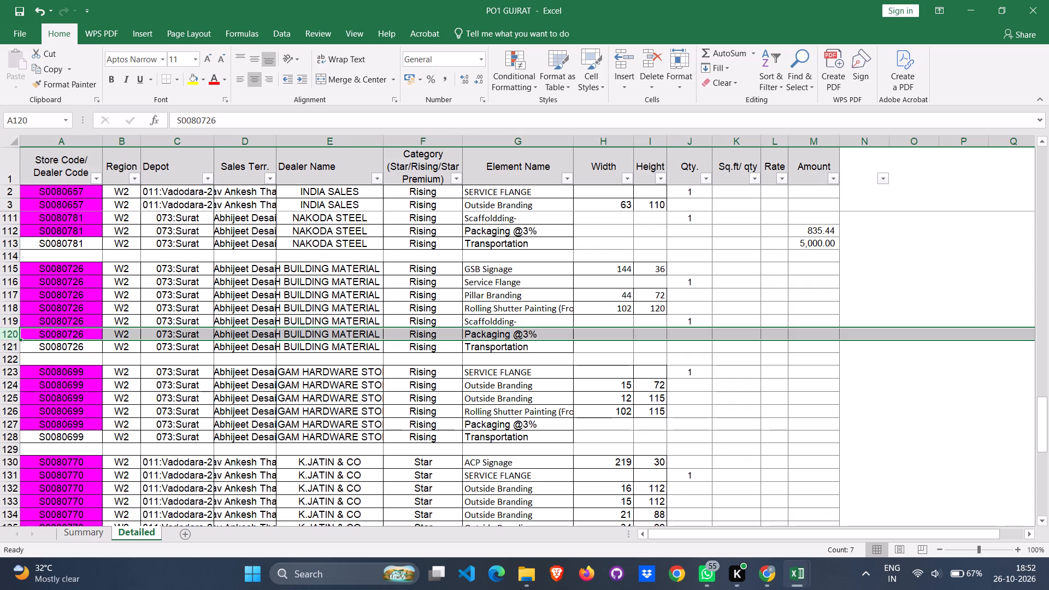
triple_click(339, 333)
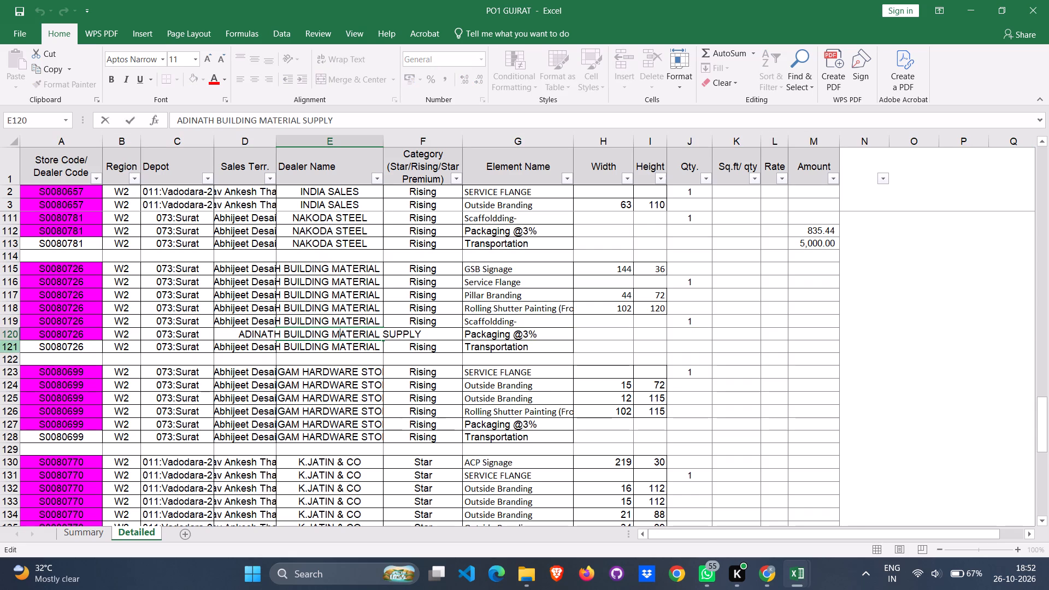
left_click(15, 334)
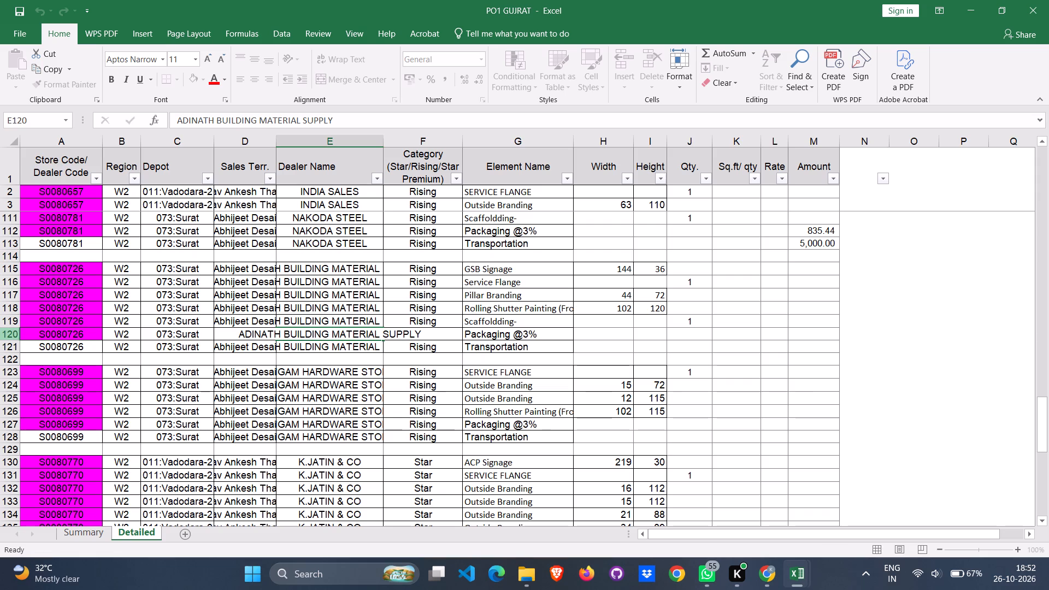
left_click(818, 335)
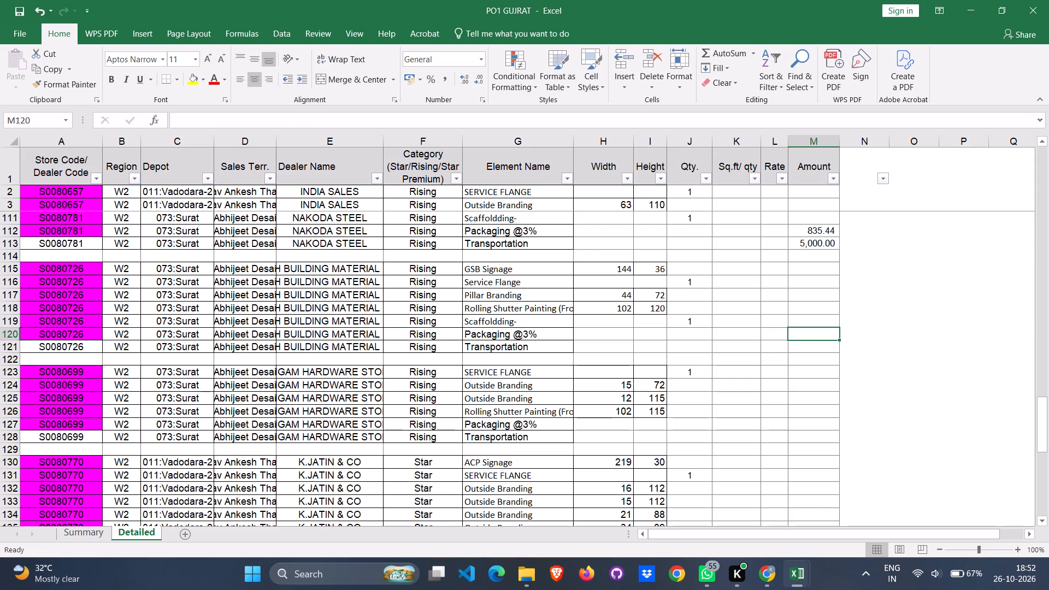
key("alt+Tab")
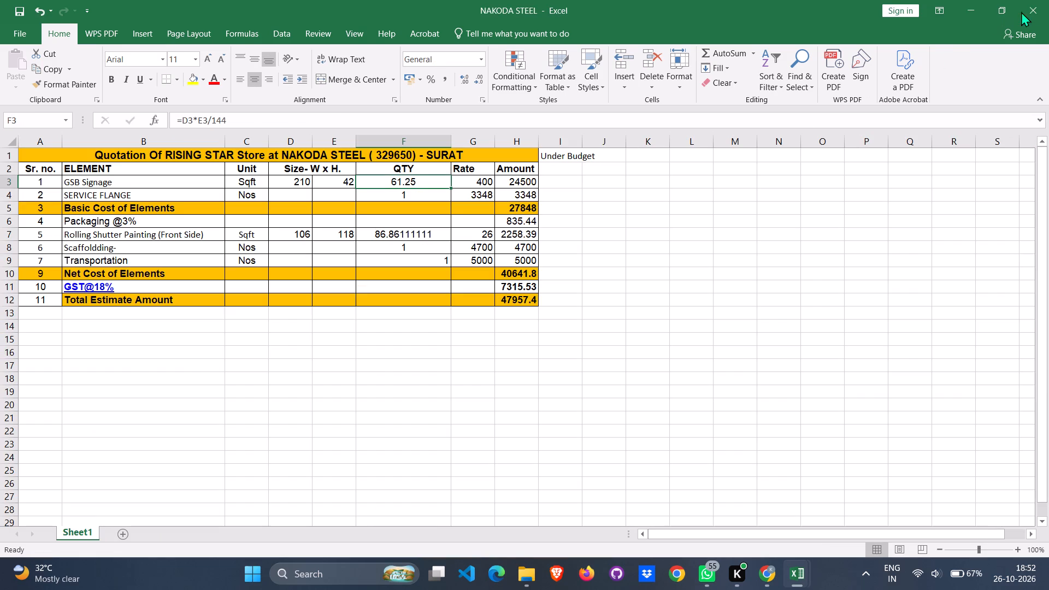
left_click(1036, 11)
key("alt+Tab")
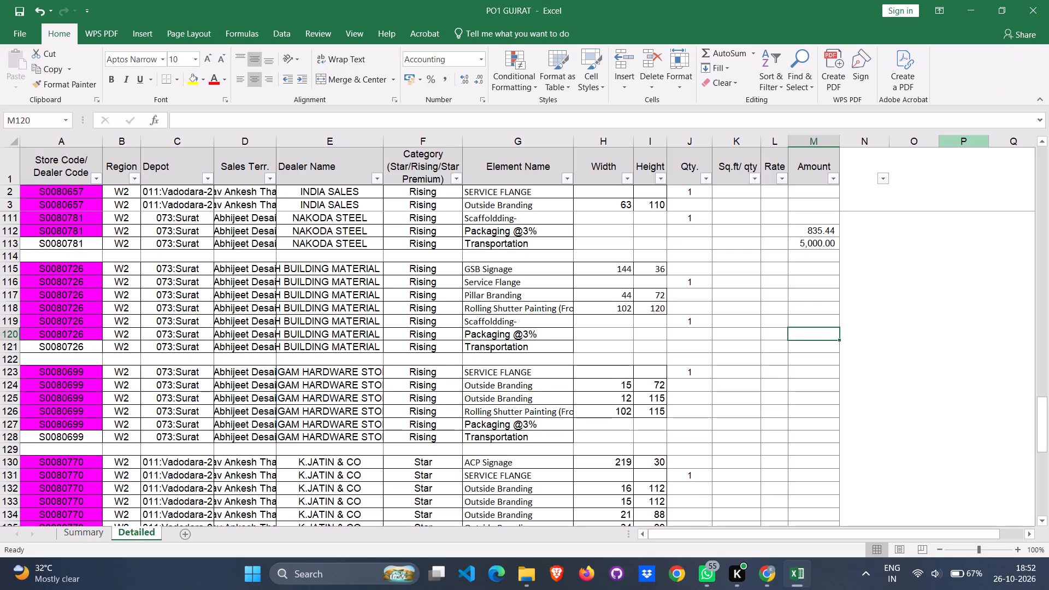
key("alt+Tab")
key("alt+Tab")
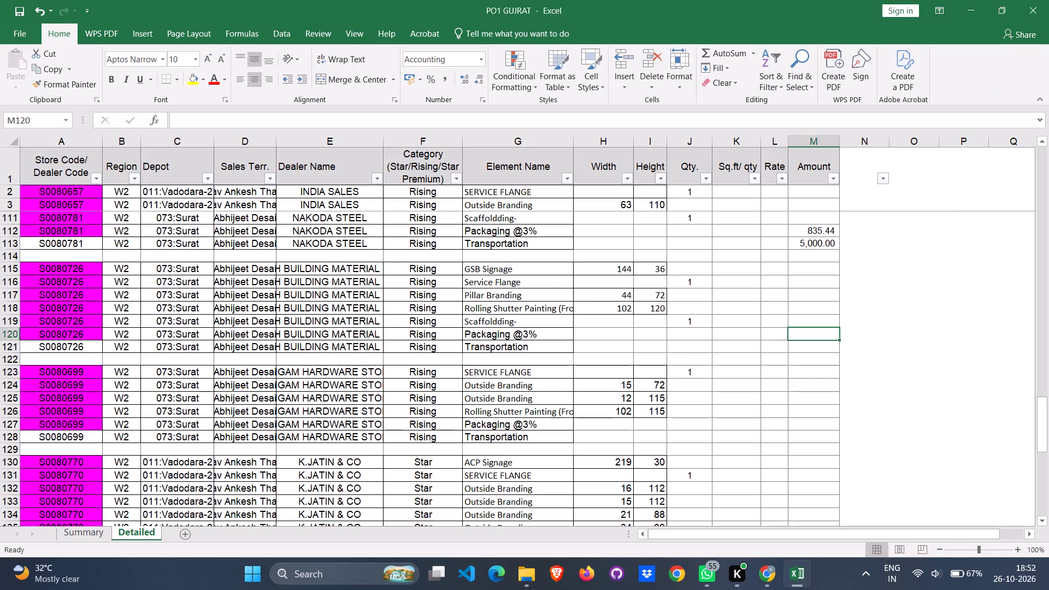
left_click(1005, 43)
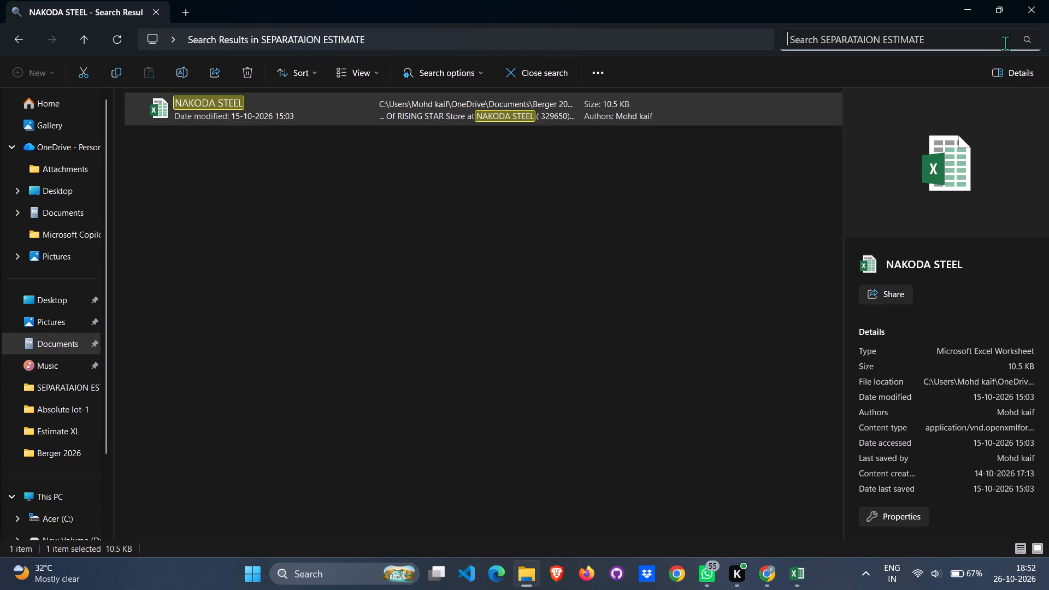
type("ADINATH")
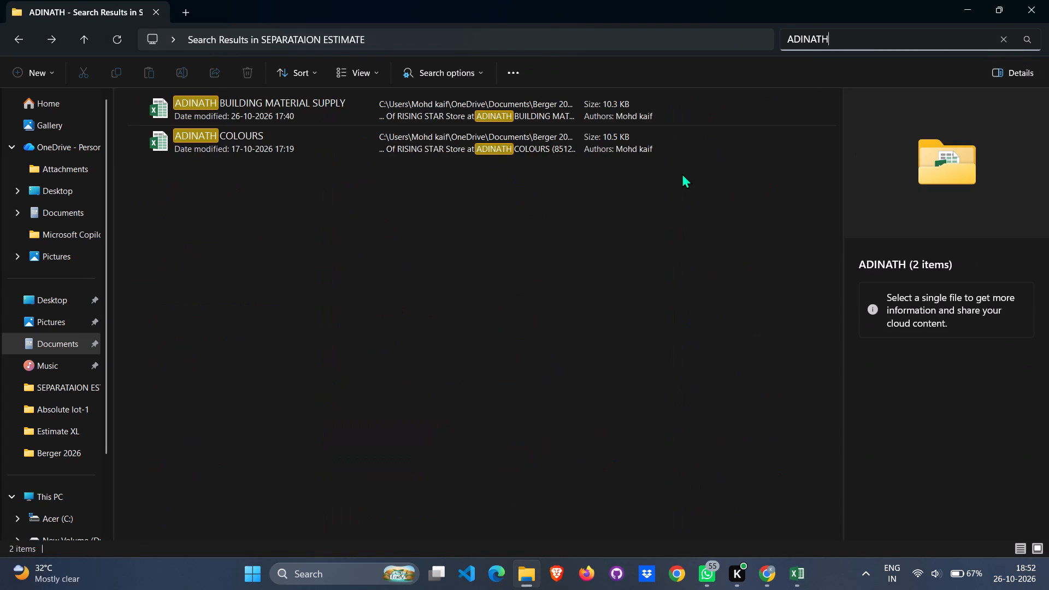
double_click(333, 102)
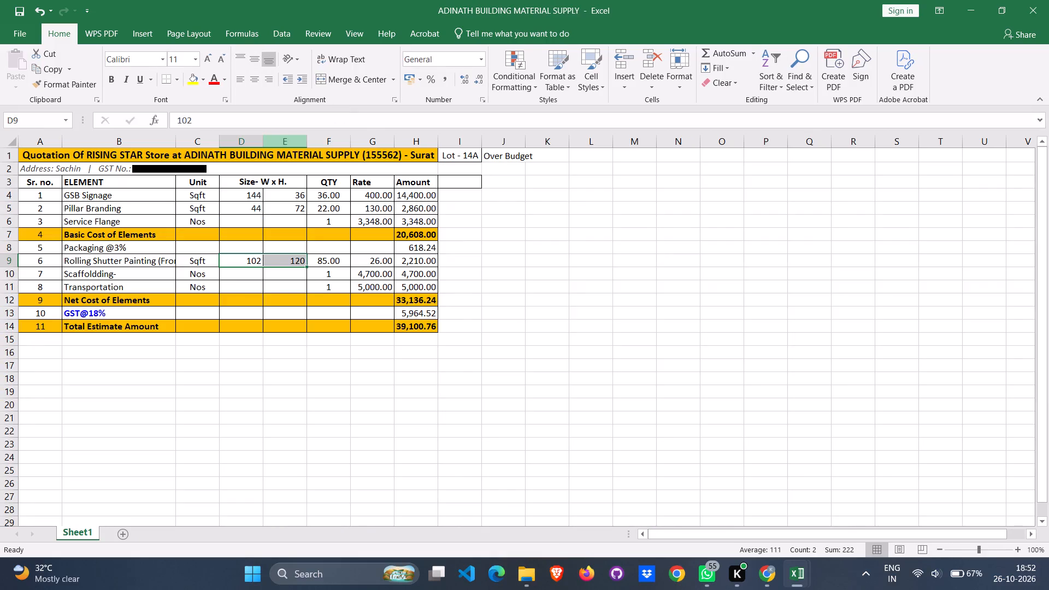
In PO1 GUJRAT's Detailed sheet, enter ADINATH BUILDING MATERIAL SUPPLY's Amounts as 618.24 for Packaging @3% and 5000 for Transportation, saving after each entry.
key("alt+Tab")
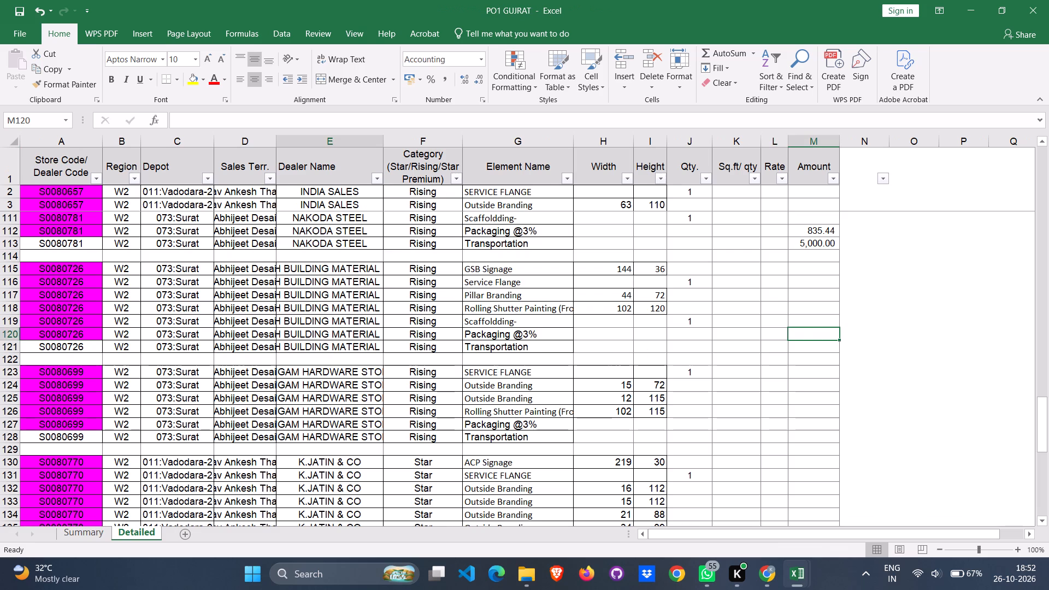
key("7")
key("BackSpace")
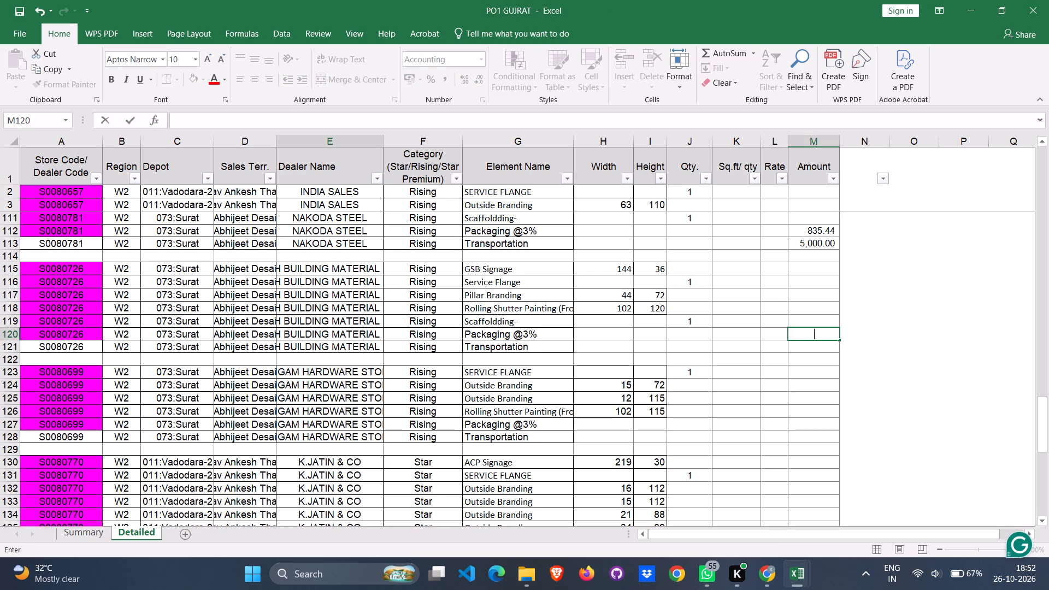
type("61")
type("8.")
type("24")
key("ctrl+s")
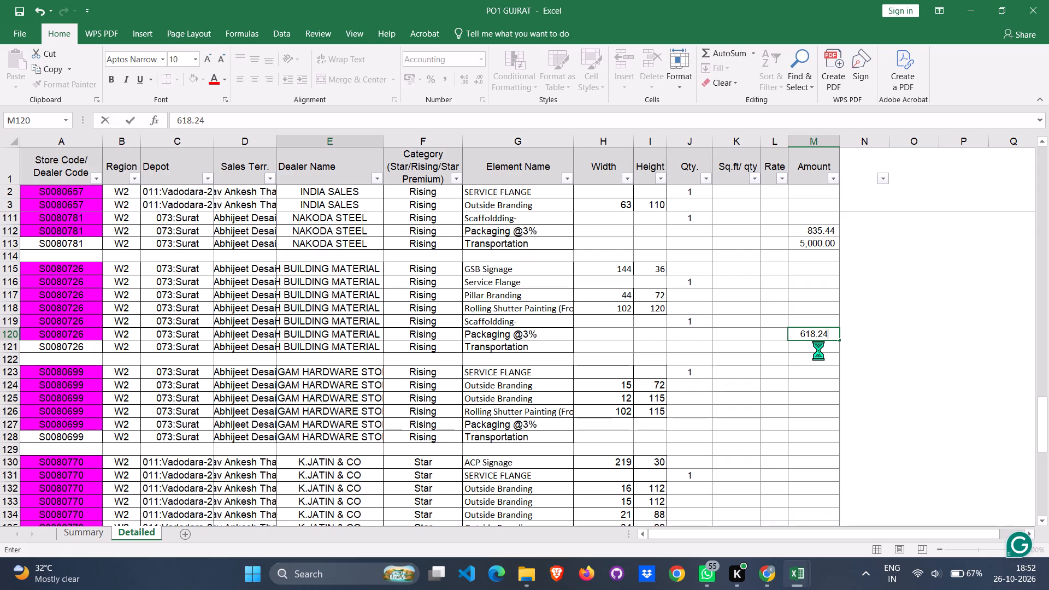
left_click(818, 350)
type("5000")
key("ctrl+s")
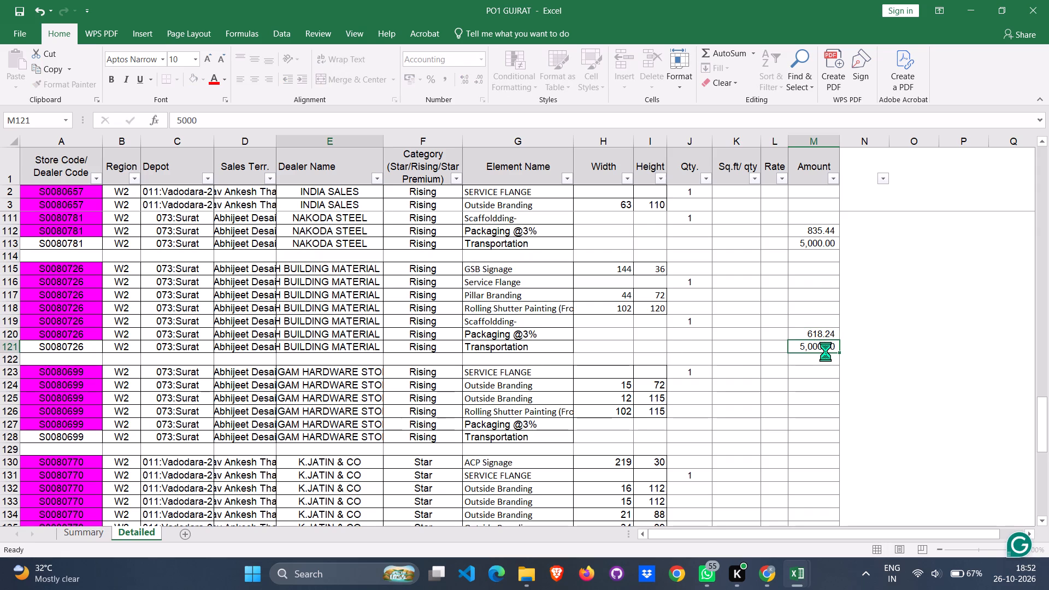
With SANGAM HARDWARE STORES's Packaging @3% Amount cell selected, close the ADINATH quotation and open SANGAM HARDWARE STORES, searching SEPARATAION ESTIMATE for SANGAM.
scroll(809, 388, "down", 5)
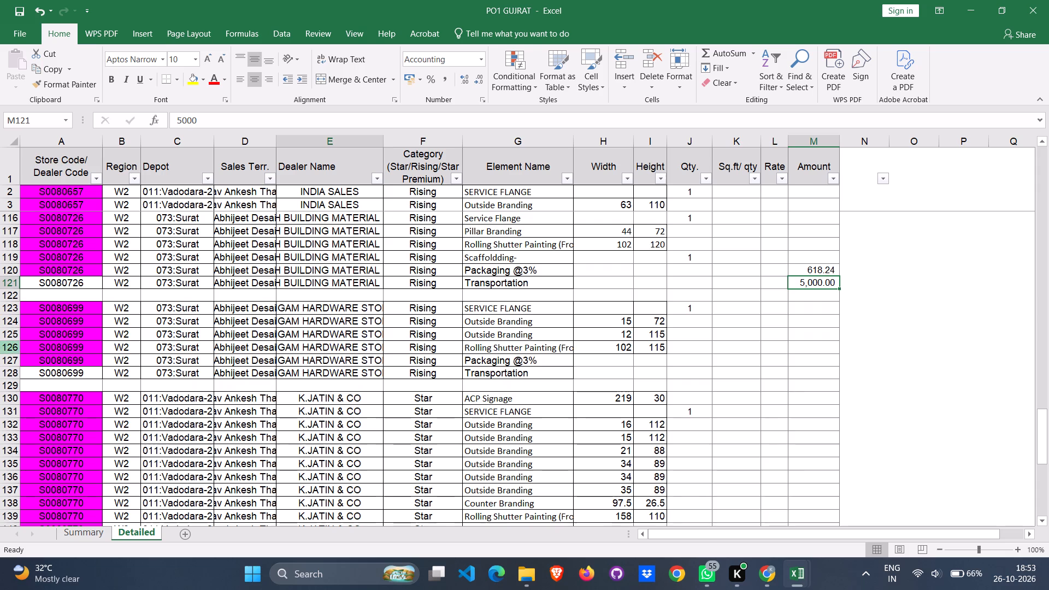
left_click(10, 359)
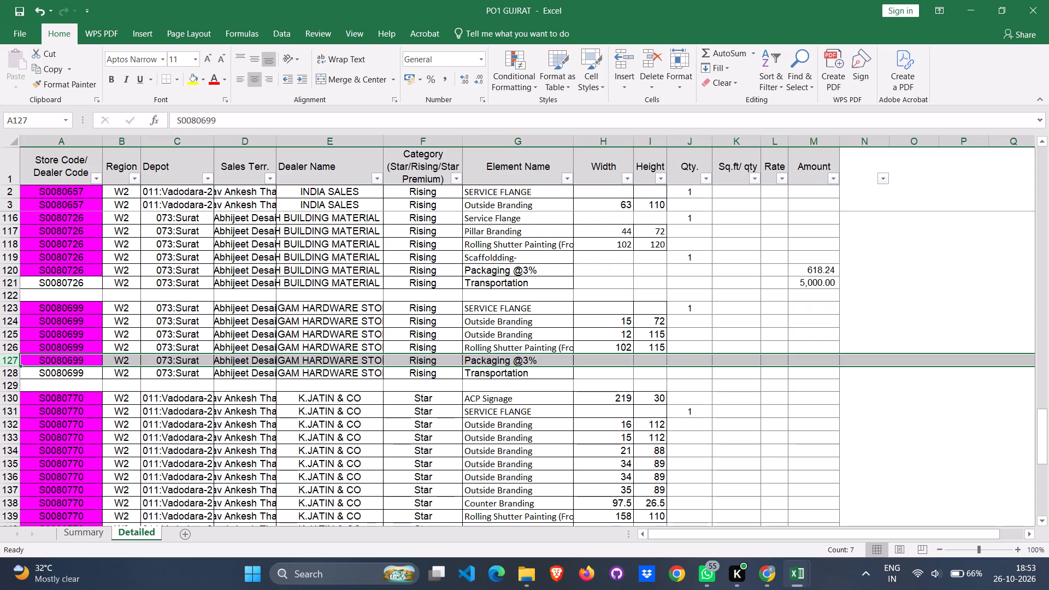
double_click(323, 361)
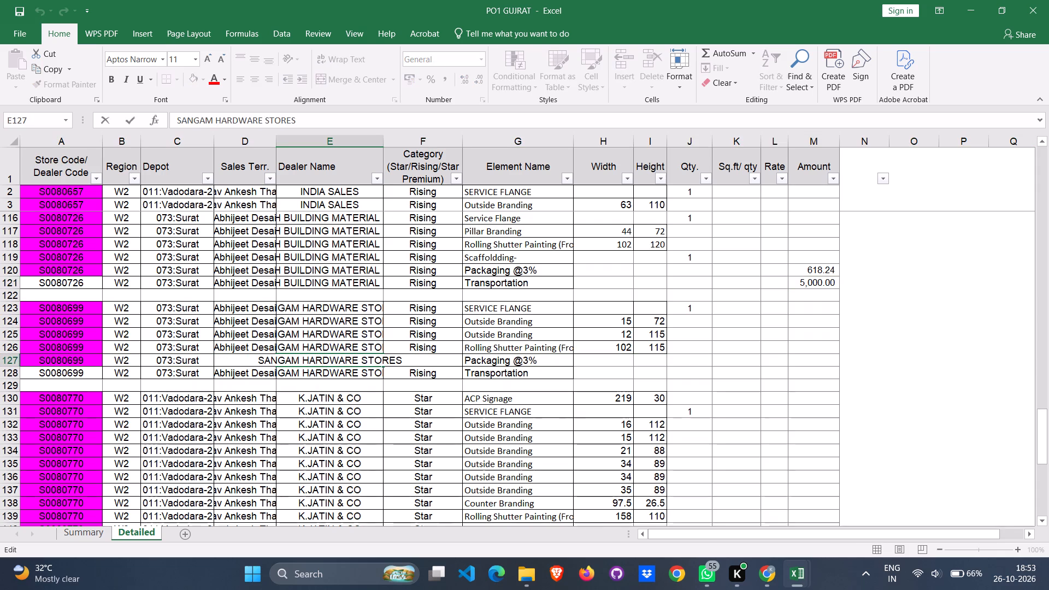
left_click(8, 360)
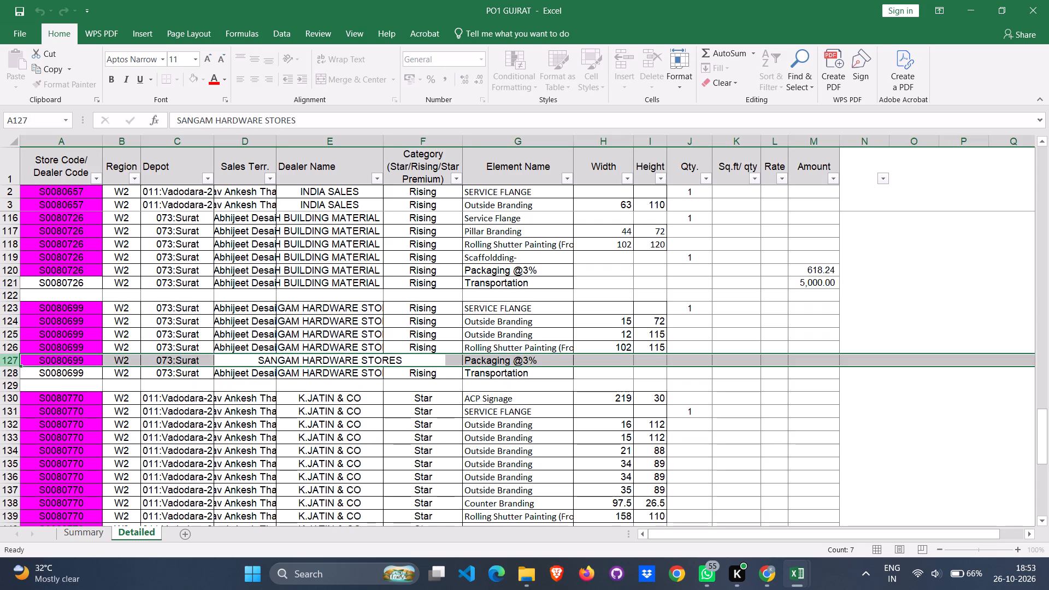
left_click(15, 359)
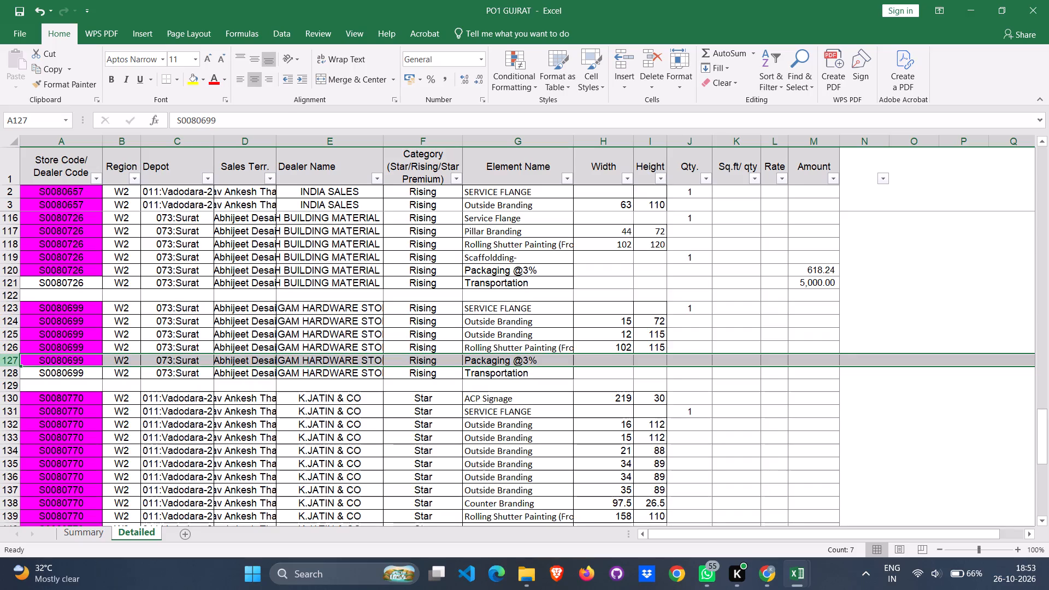
left_click(15, 359)
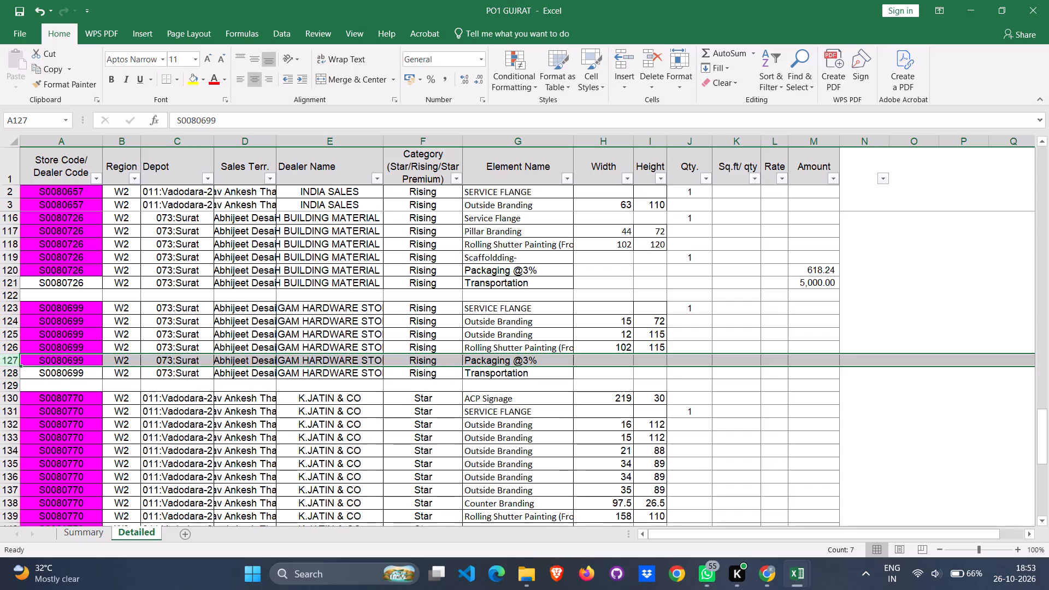
left_click(800, 359)
key("alt+Tab")
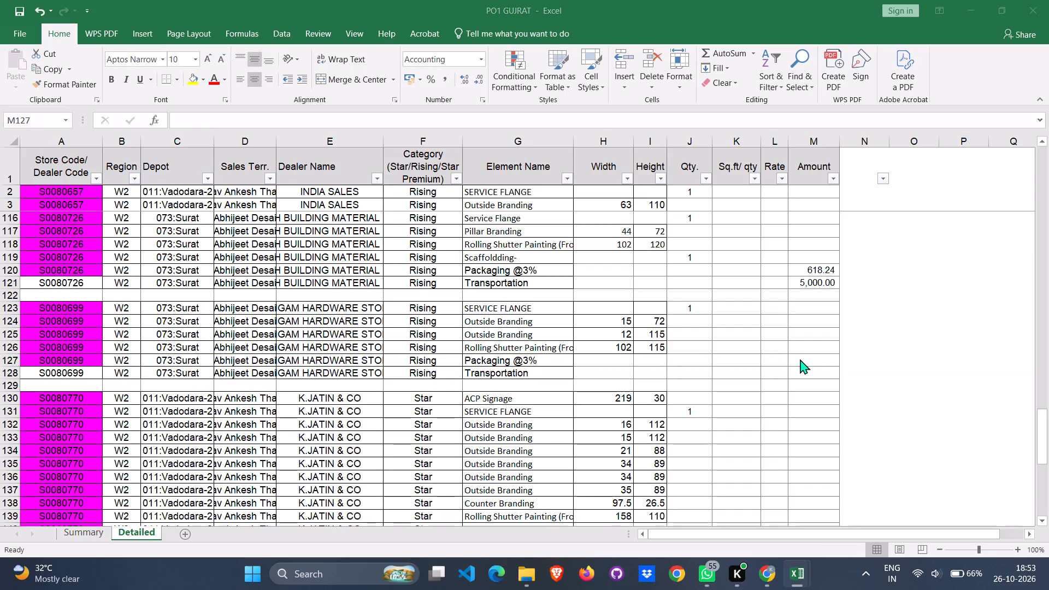
left_click(1034, 4)
key("alt+Tab")
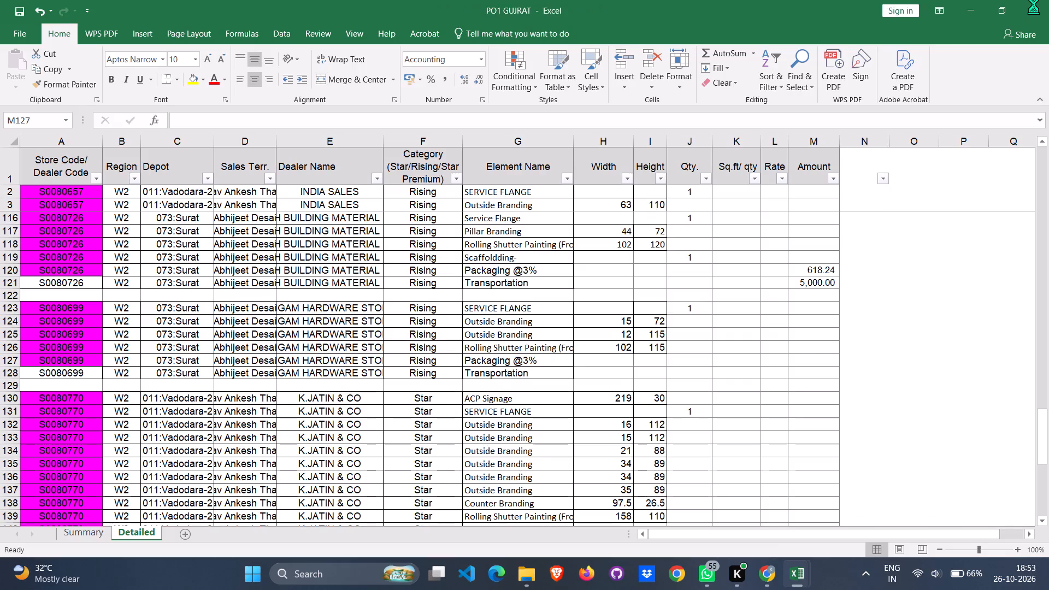
key("alt+Tab")
key("alt+Tab")
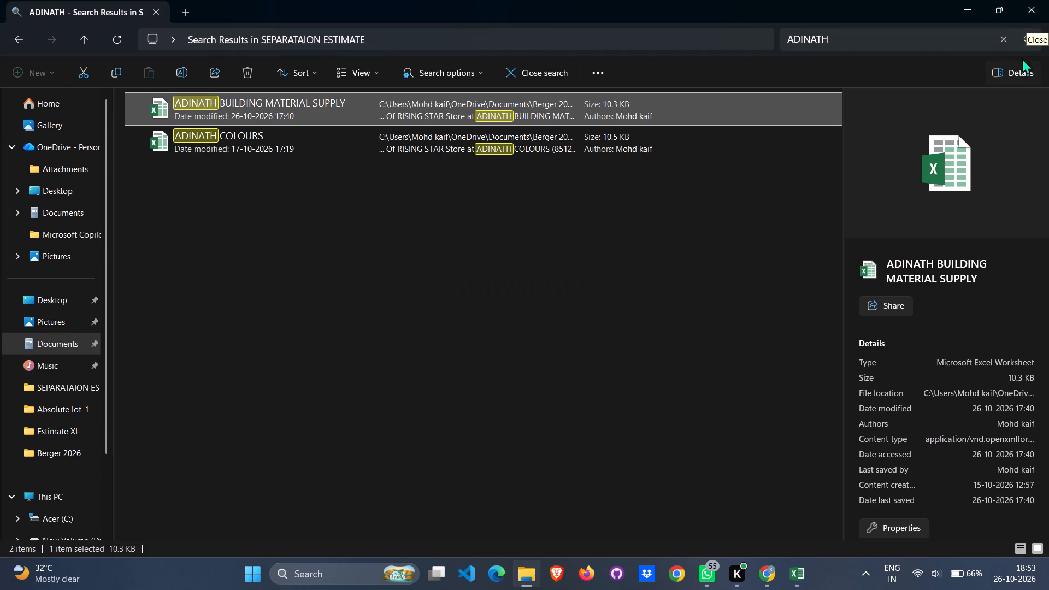
left_click(1006, 35)
type("SANGAM")
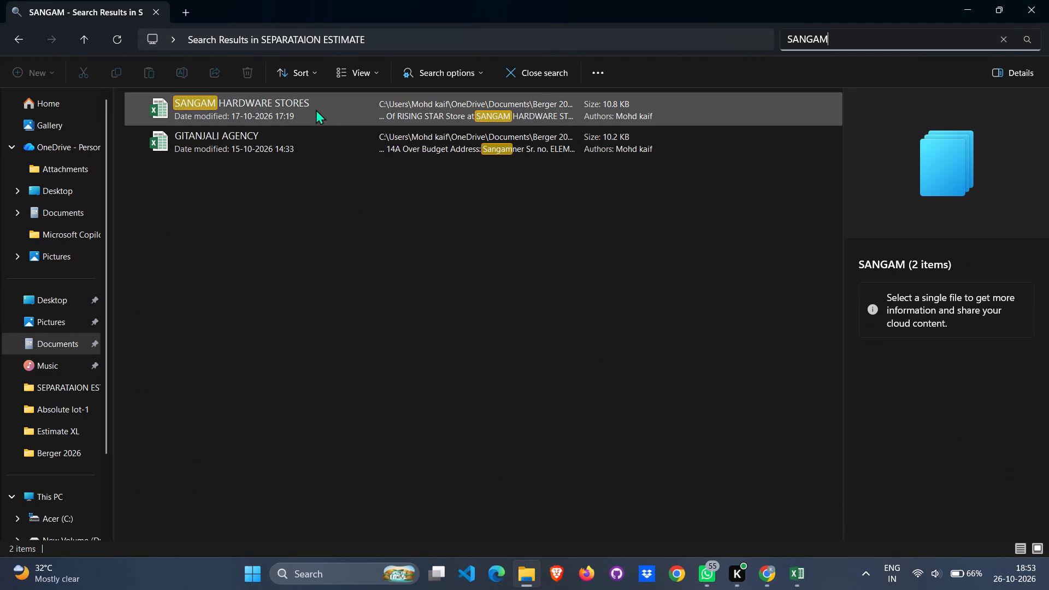
double_click(316, 109)
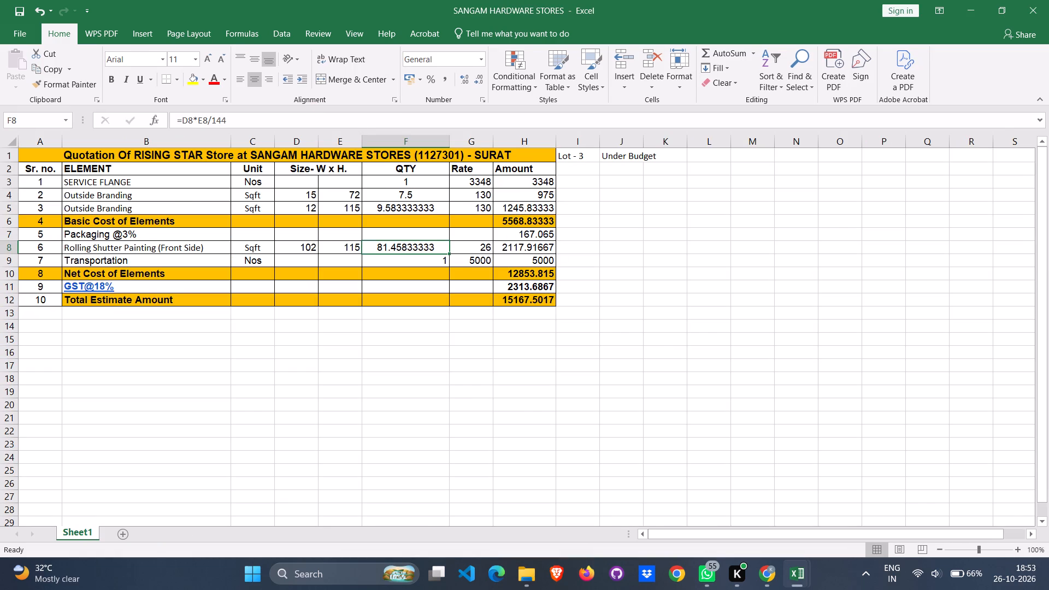
In PO1 GUJRAT's Detailed sheet, enter 167 as SANGAM HARDWARE STORES's Packaging @3% Amount, checking it against the quotation, and save.
key("alt+Tab")
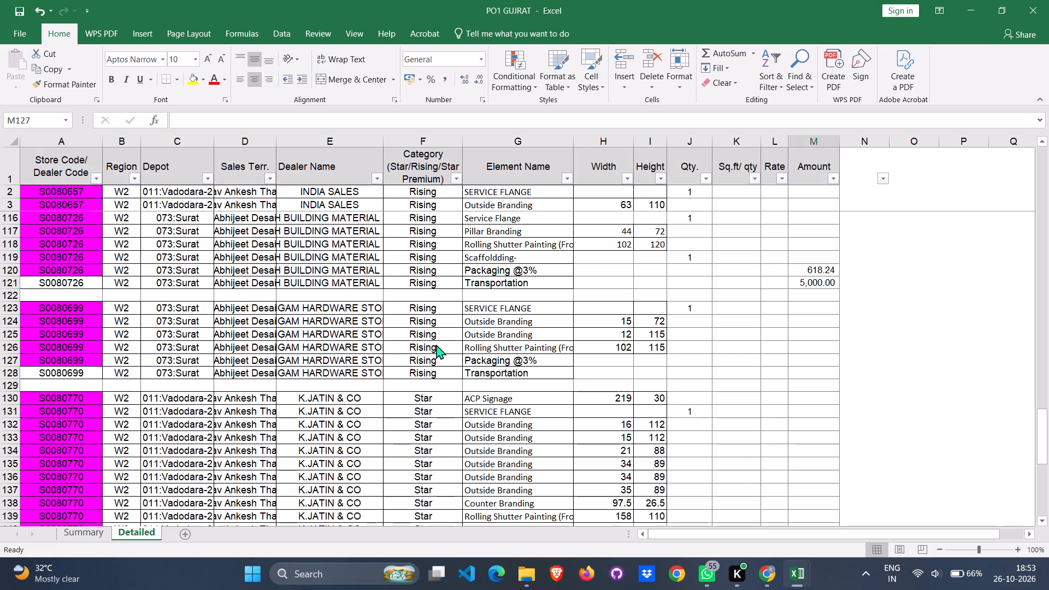
key("1")
key("6")
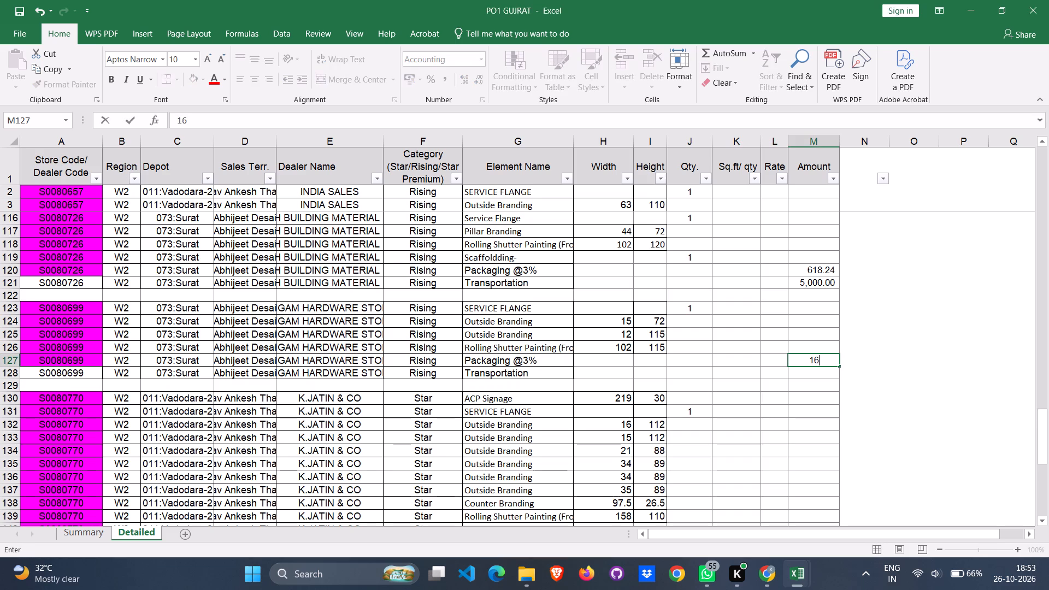
key("alt+Tab")
key("alt+Tab")
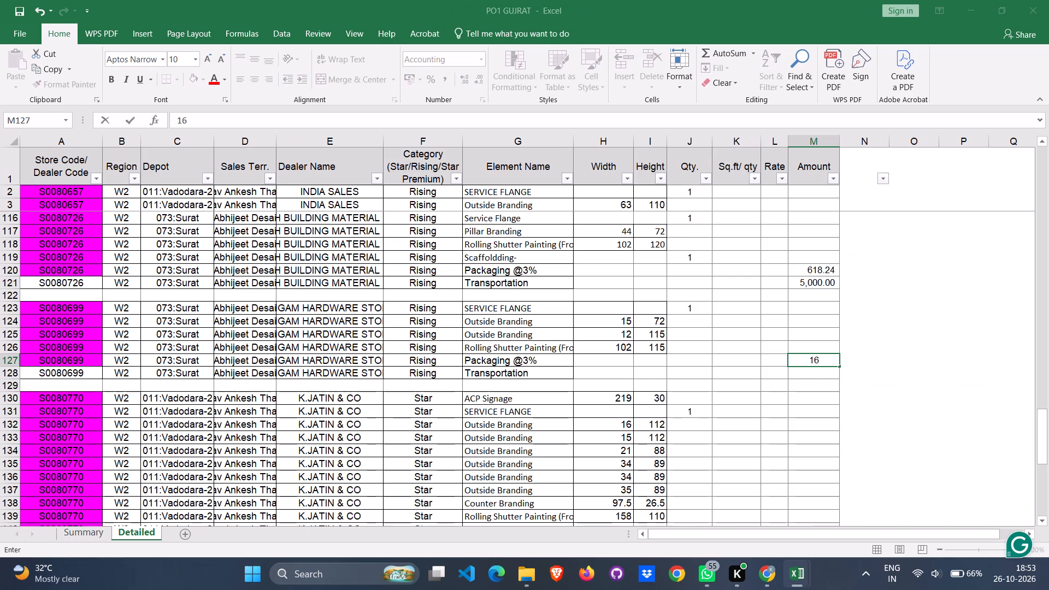
key("7")
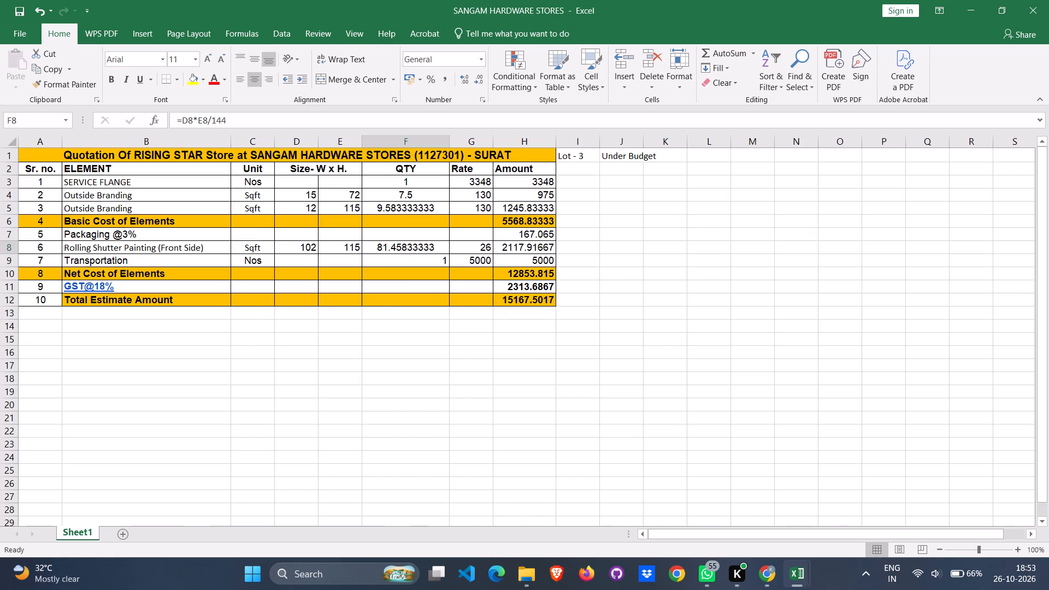
key("alt+Tab")
key("alt+Tab")
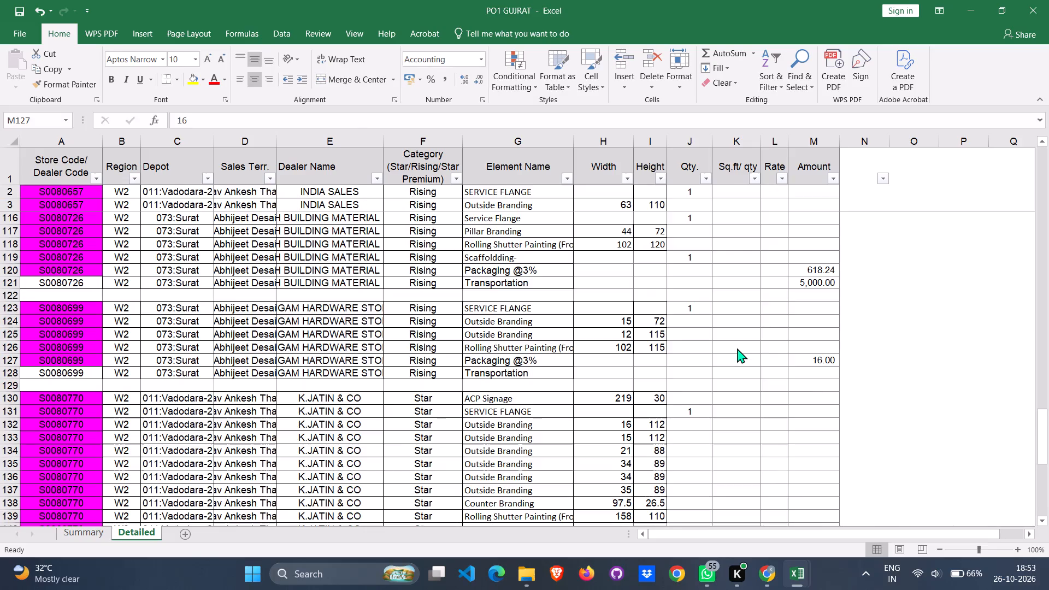
key("alt+Tab")
key("ctrl+z")
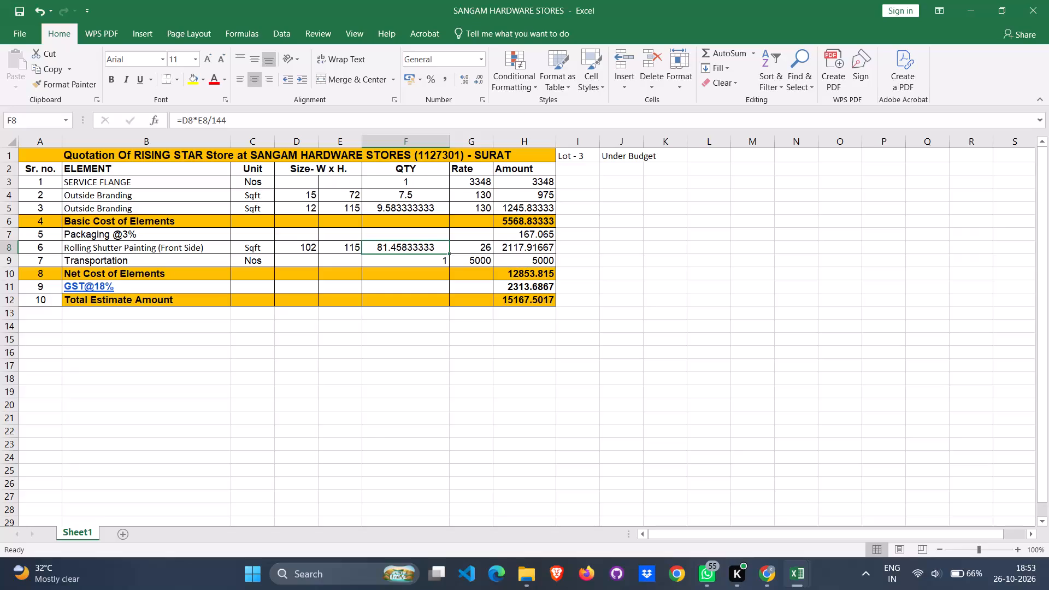
key("alt+Tab")
triple_click(818, 358)
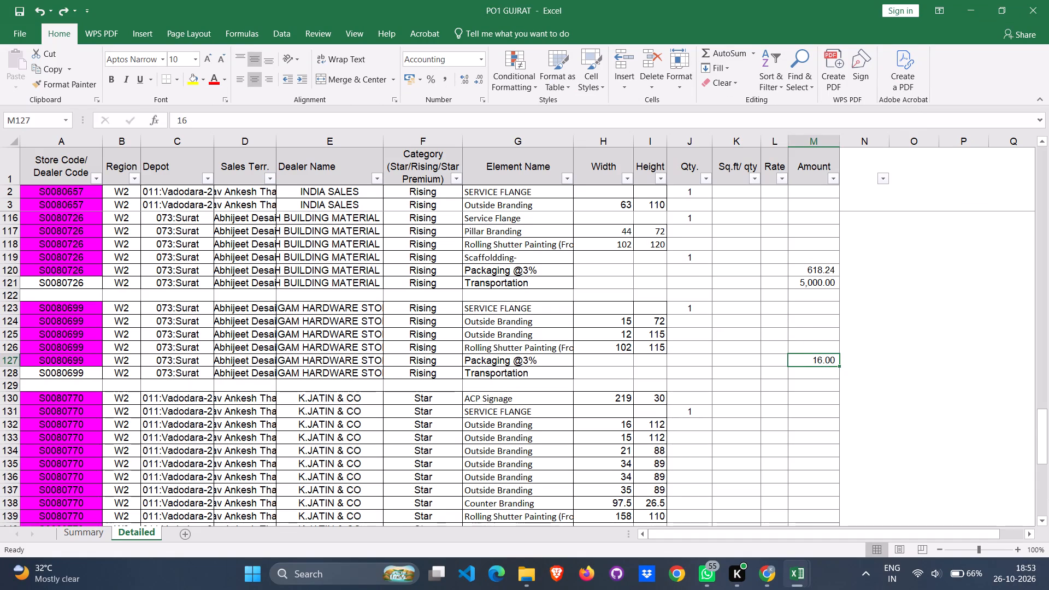
left_click(818, 359)
key("7")
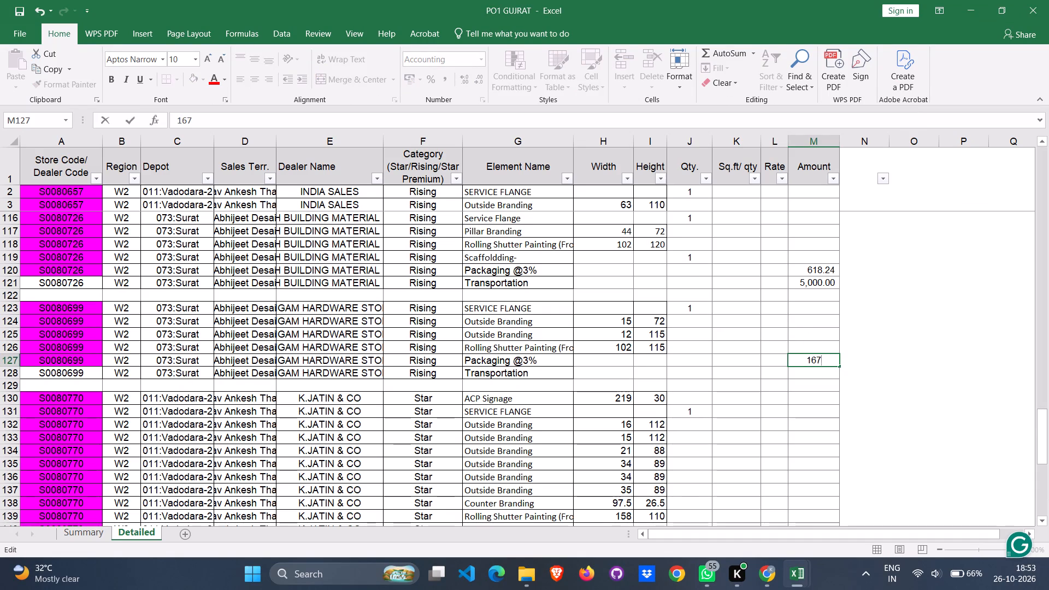
key("ctrl+s")
Enter 5000 as SANGAM HARDWARE STORES's Transportation Amount and save the workbook.
left_click(815, 373)
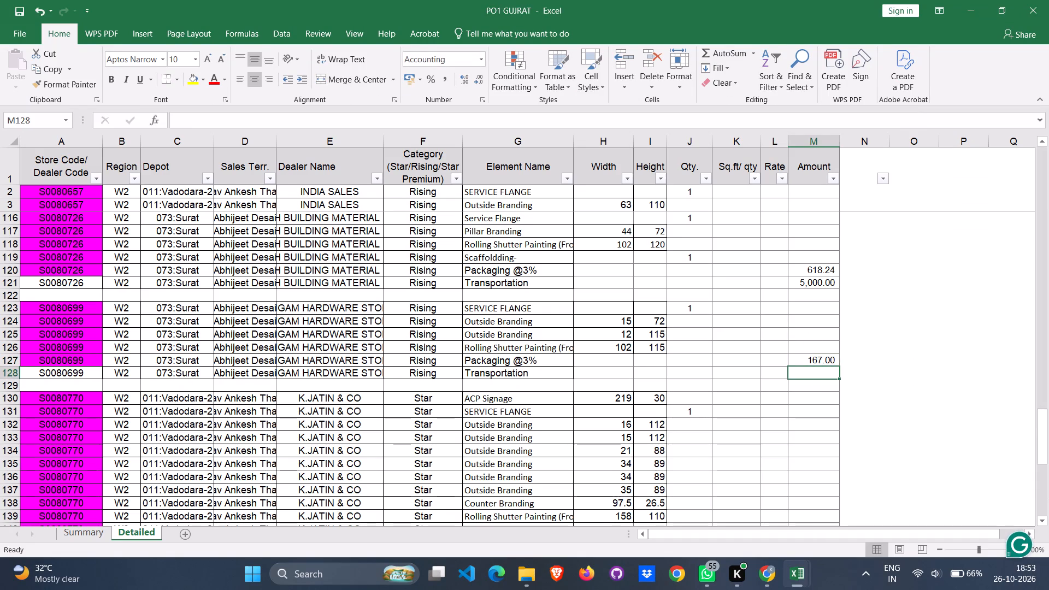
type("70")
key("BackSpace")
key("BackSpace")
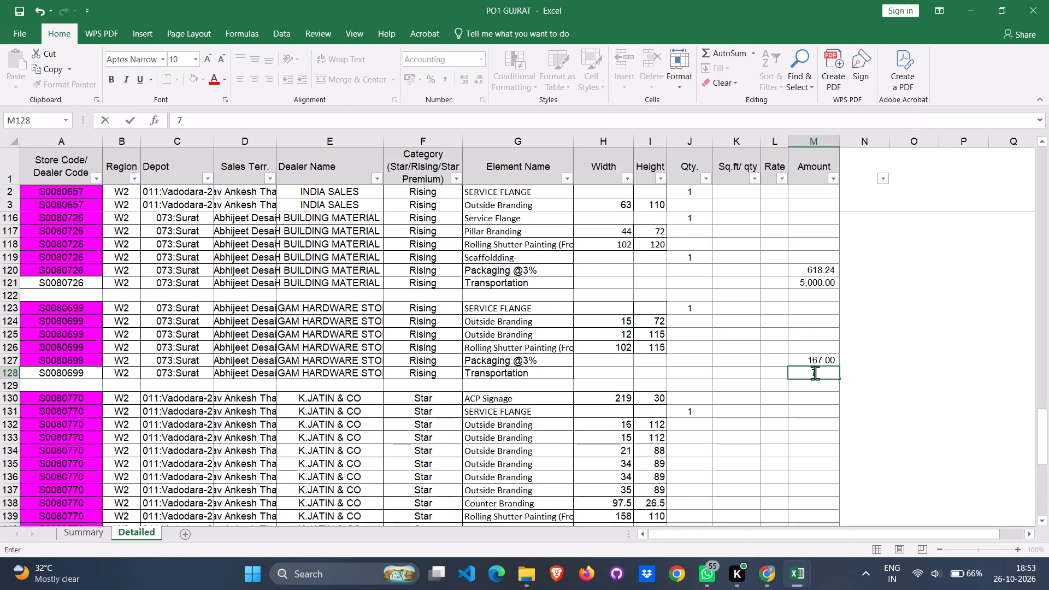
type("5000")
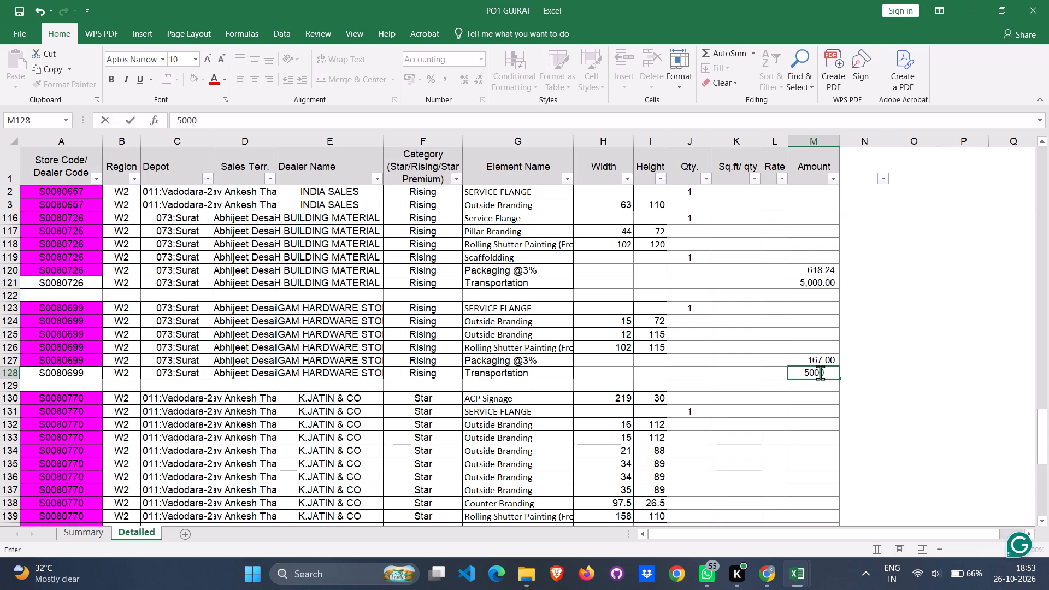
key("ctrl+s")
Select K.JATIN & CO's Packaging @3% Amount cell in the Detailed sheet and close the SANGAM HARDWARE STORES quotation without saving.
scroll(704, 304, "down", 3)
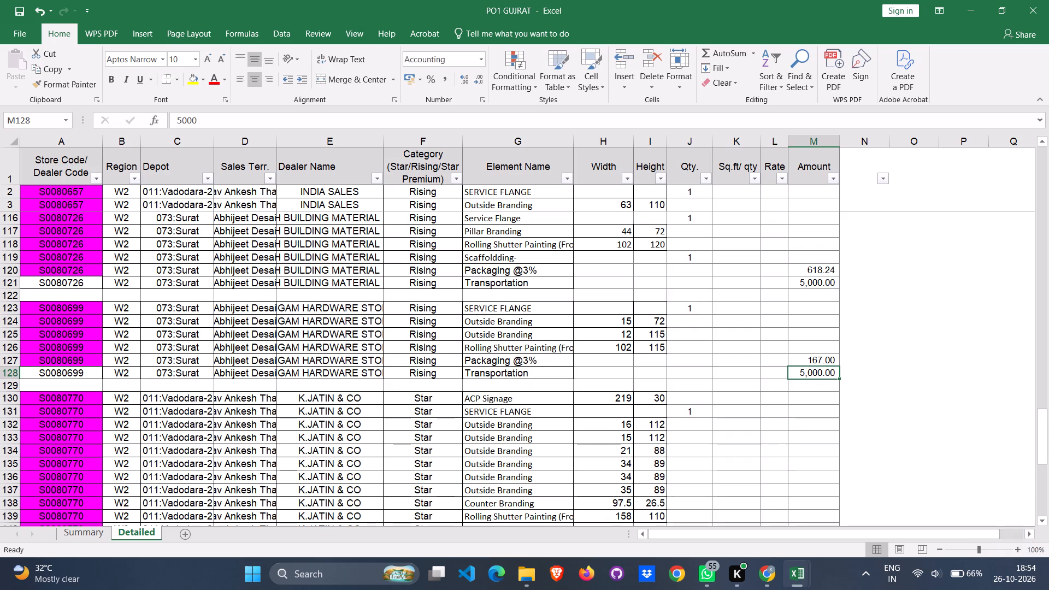
scroll(704, 304, "down", 4)
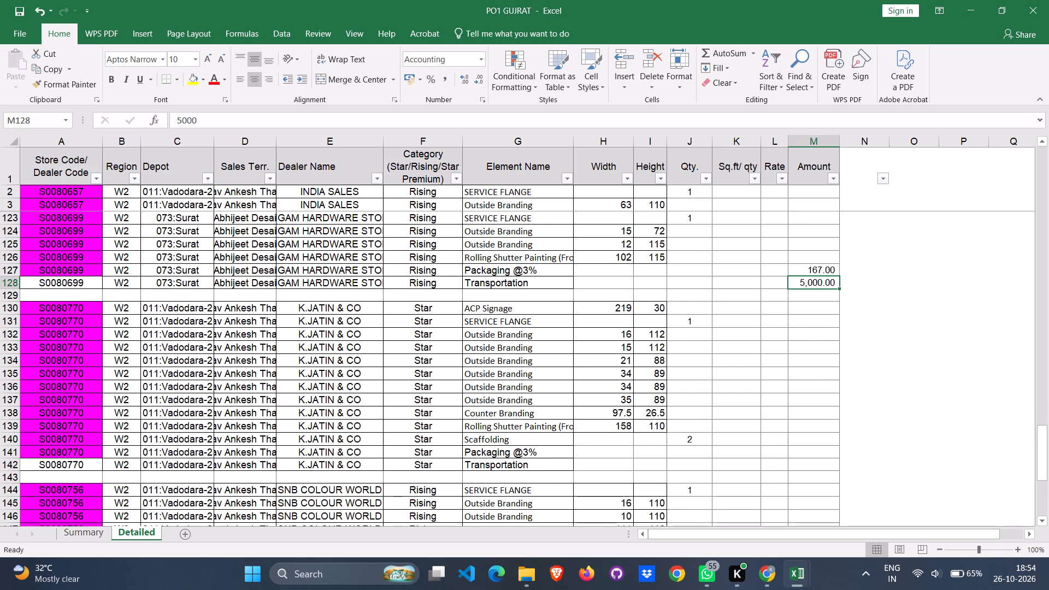
left_click(16, 451)
scroll(776, 364, "down", 4)
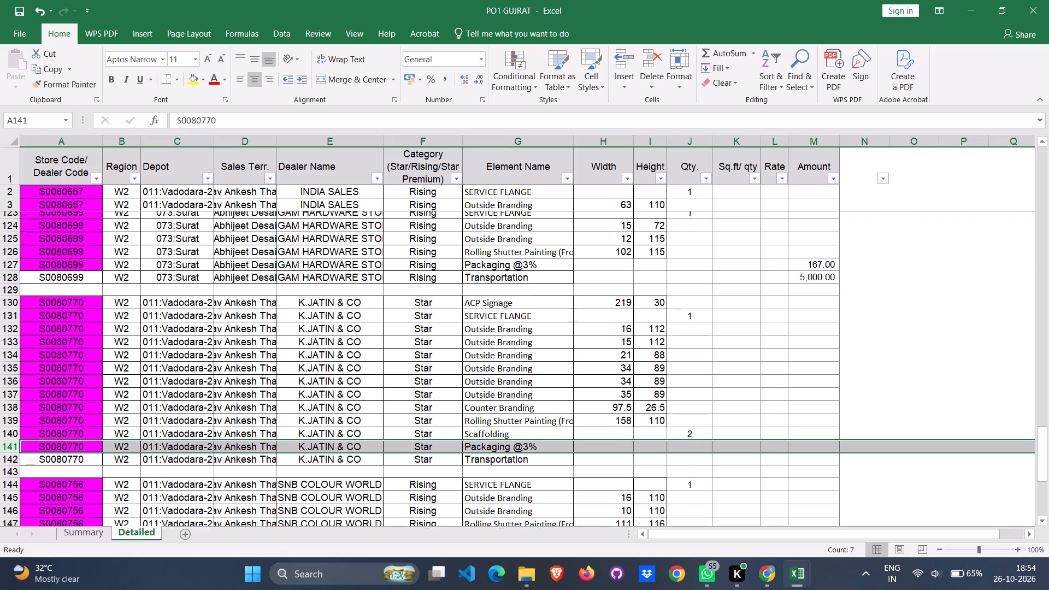
scroll(776, 364, "down", 7)
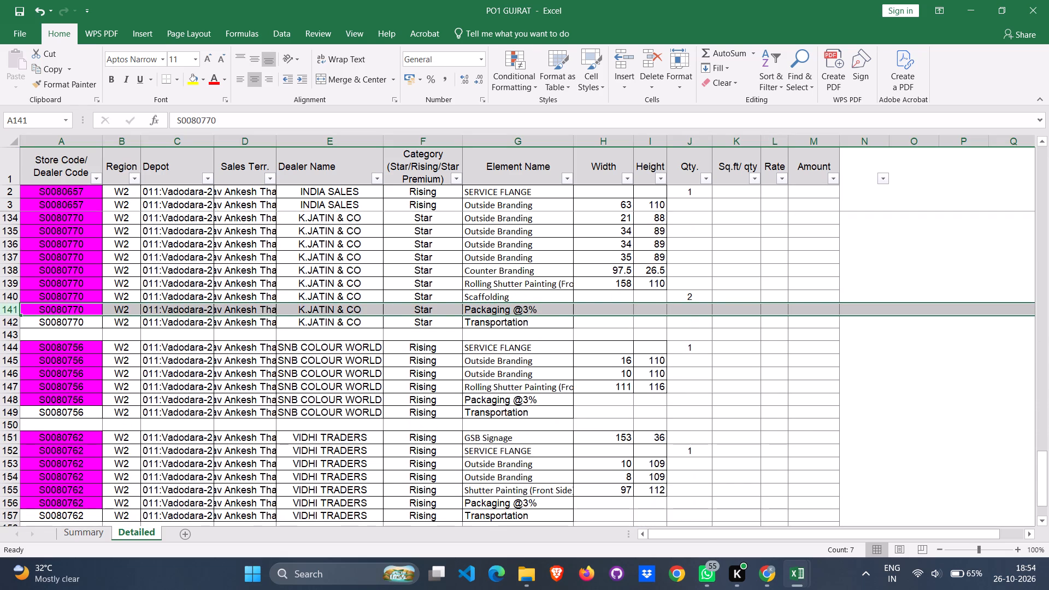
scroll(776, 364, "down", 3)
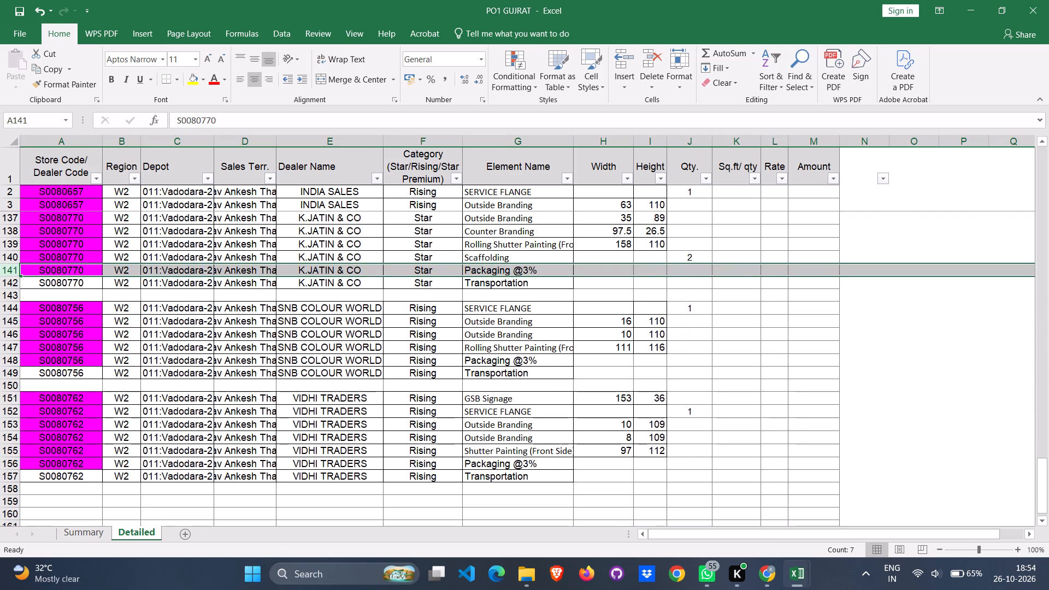
left_click(811, 271)
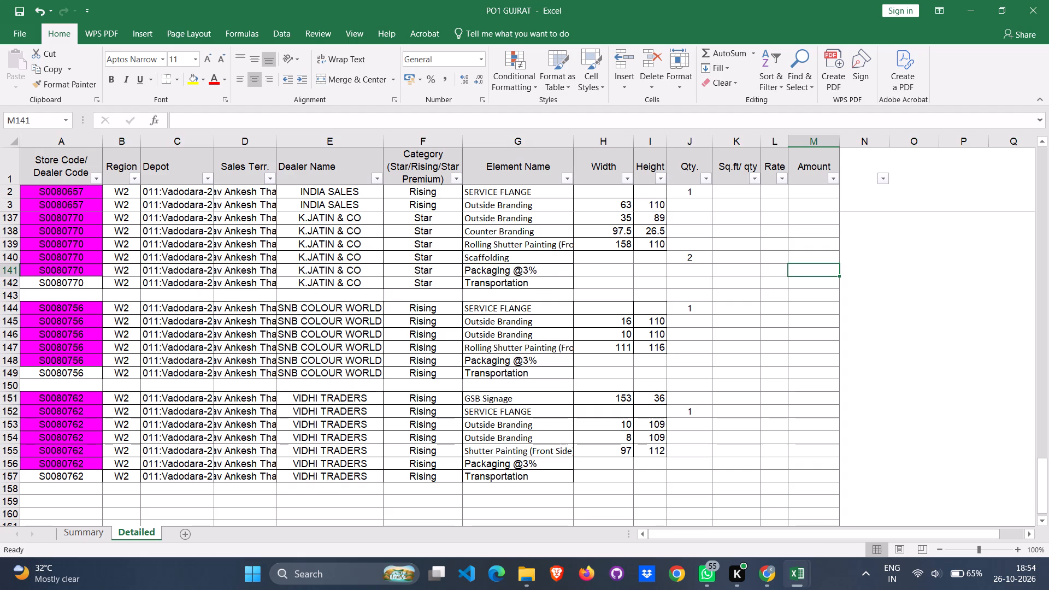
key("alt+Tab")
left_click(1026, 14)
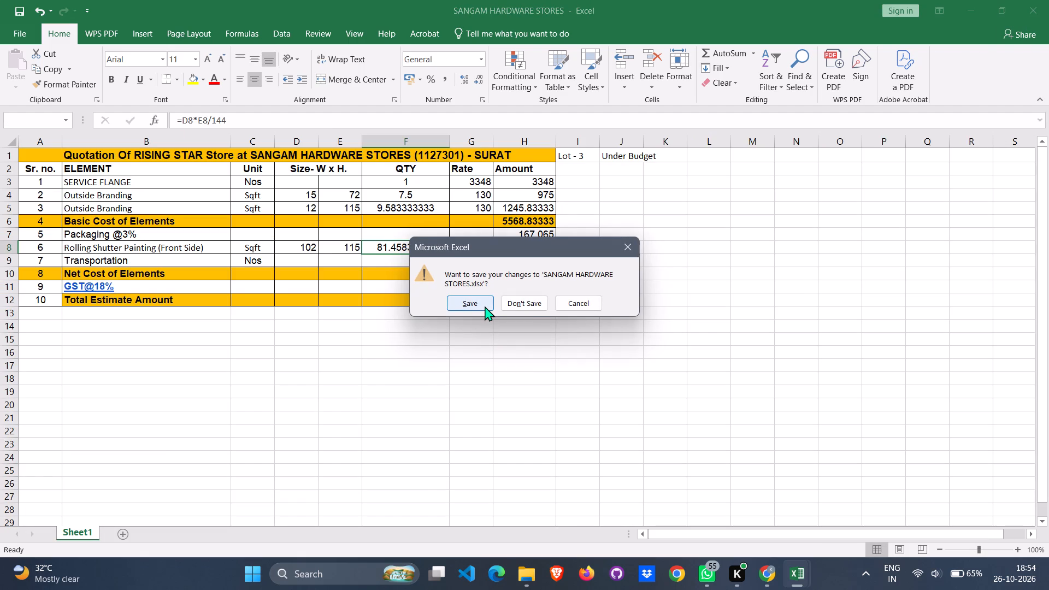
left_click(566, 305)
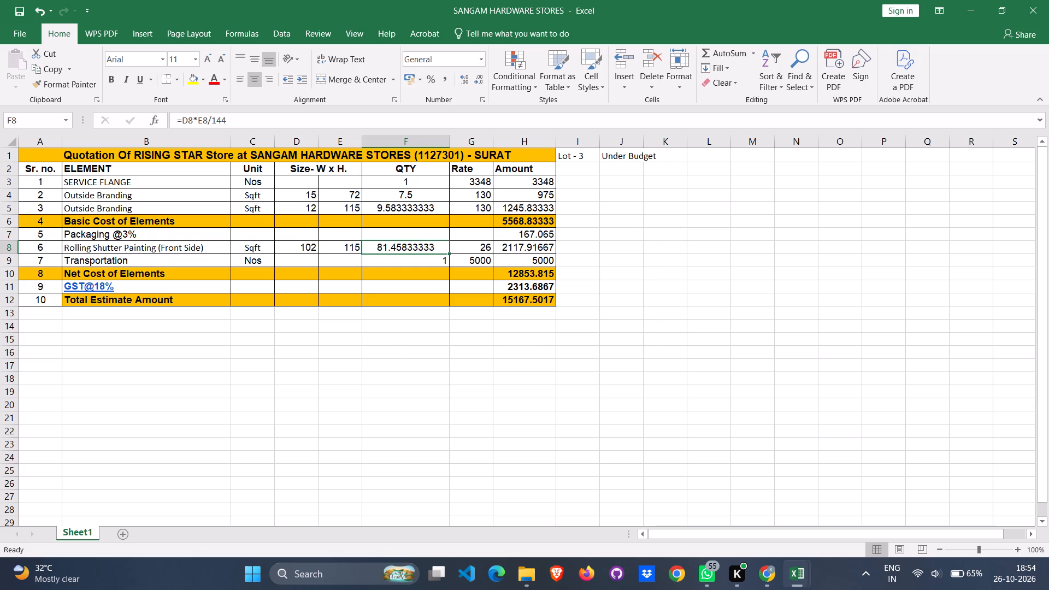
left_click(1036, 11)
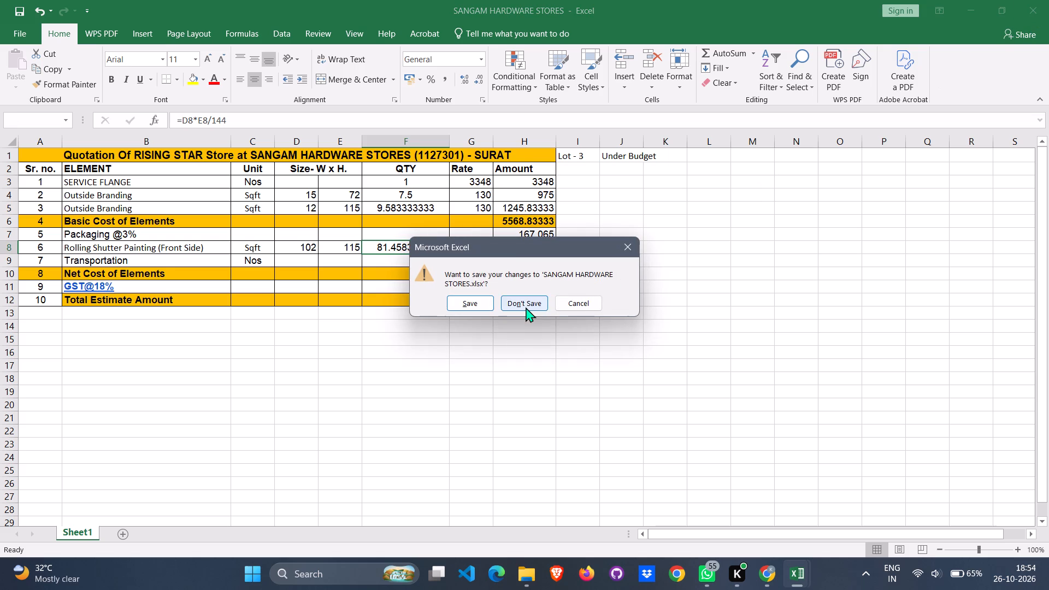
left_click(526, 307)
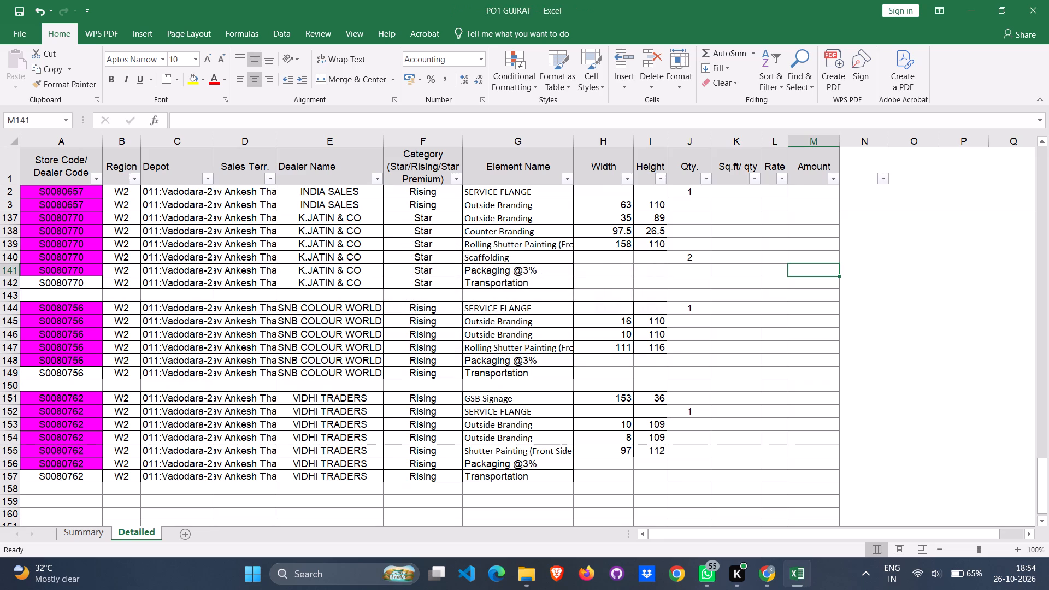
Search the SEPARATAION ESTIMATE folder for K J and open the K.JATIN & CO quotation.
key("alt+Tab")
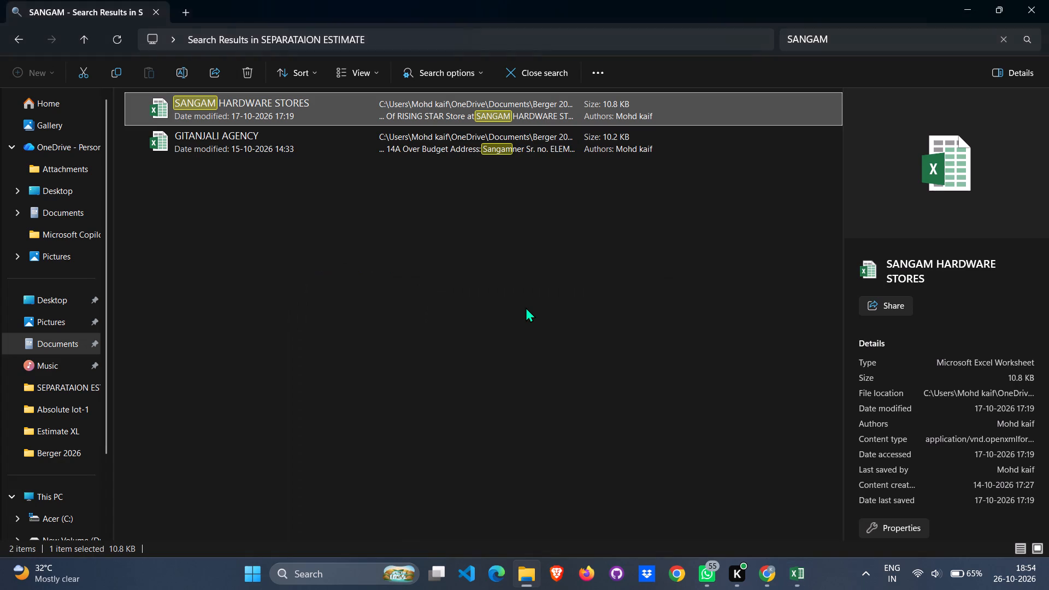
left_click(1007, 39)
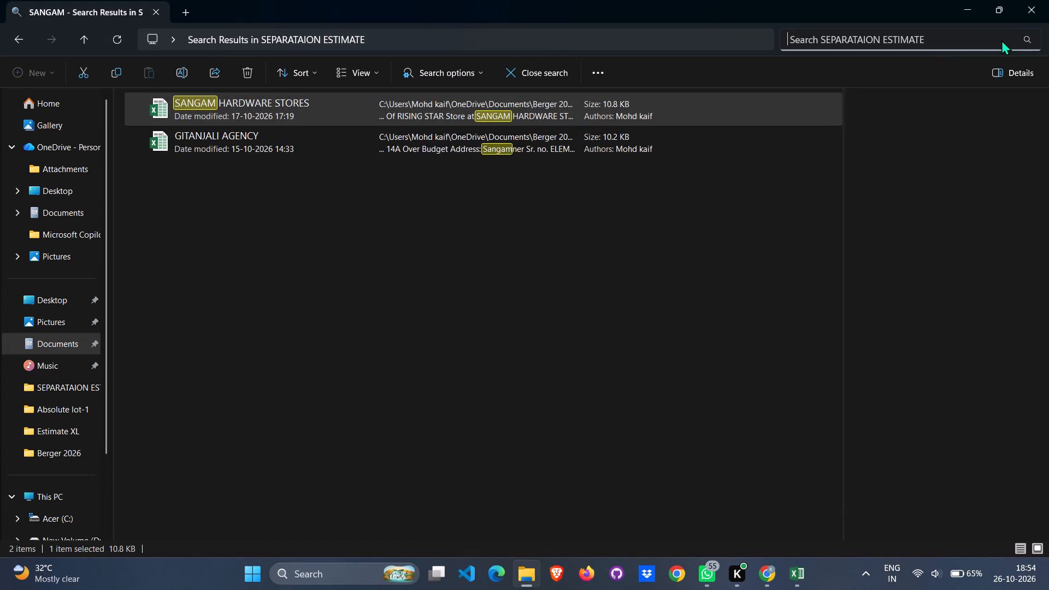
type("J")
key("space")
key("BackSpace")
key("BackSpace")
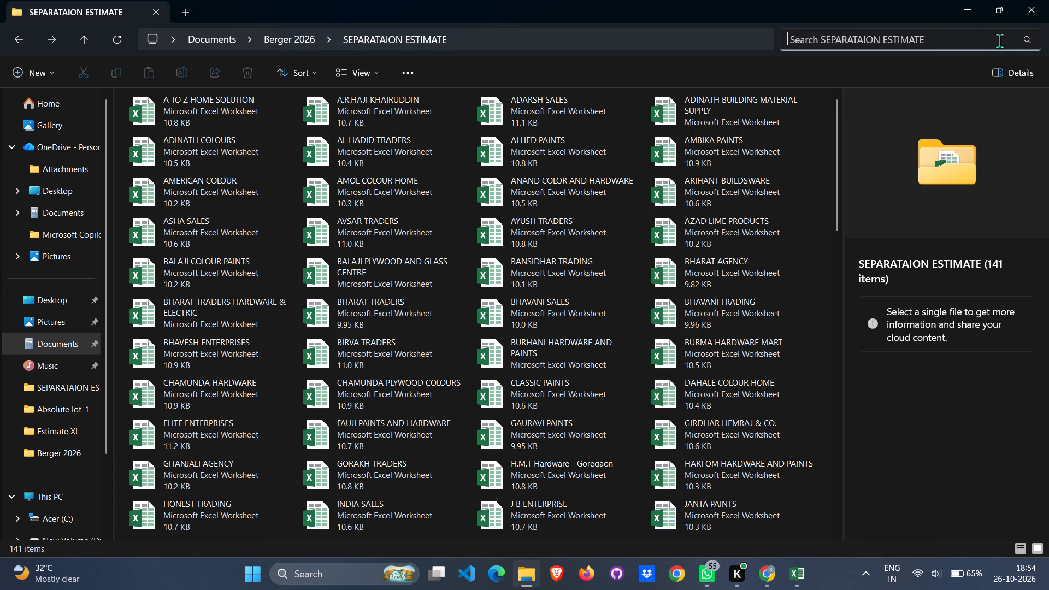
type("K J")
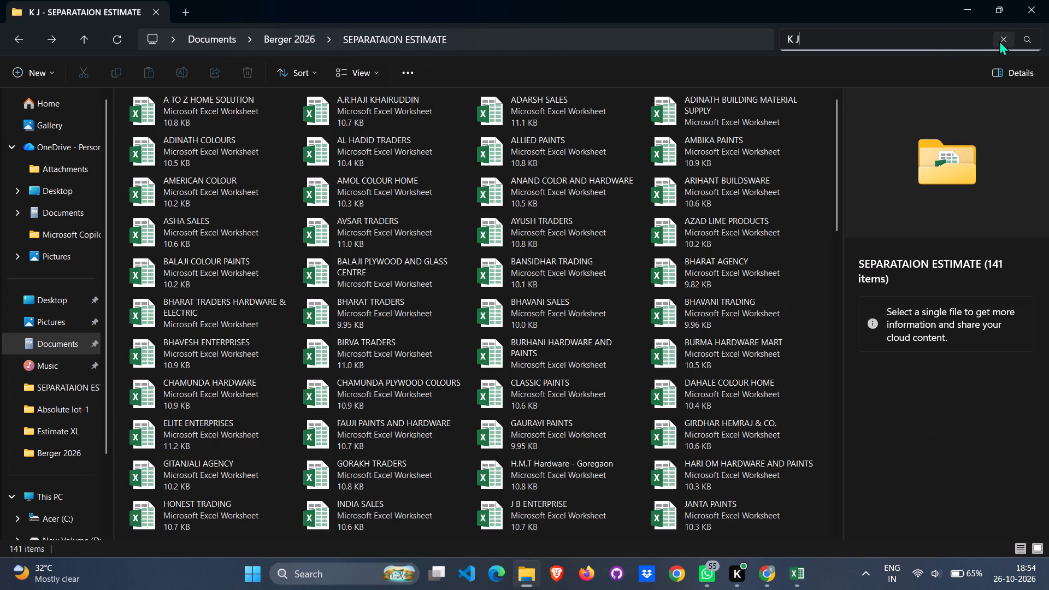
double_click(376, 115)
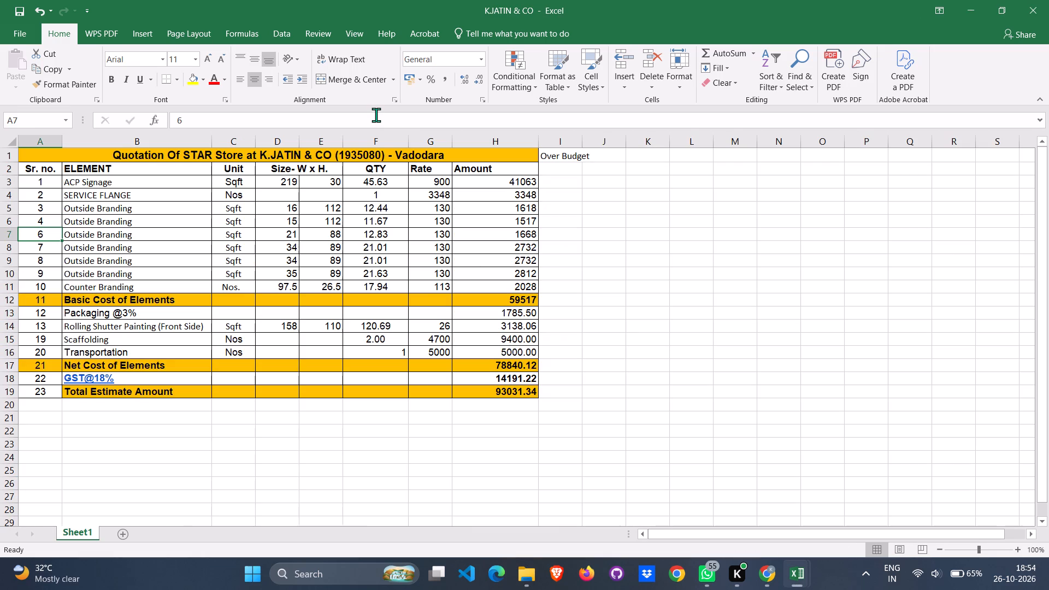
In PO1 GUJRAT's Detailed sheet, enter K.JATIN & CO's Amounts: 1785.50 for Packaging @3%, checked against the quotation, and 5000 for Transportation, saving after each.
key("alt+Tab")
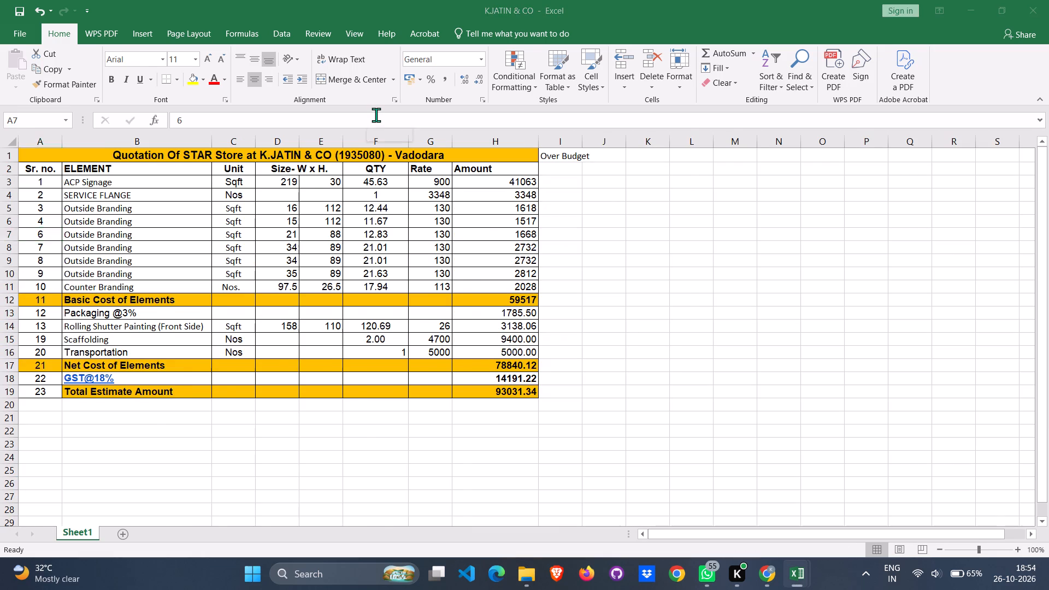
key("1")
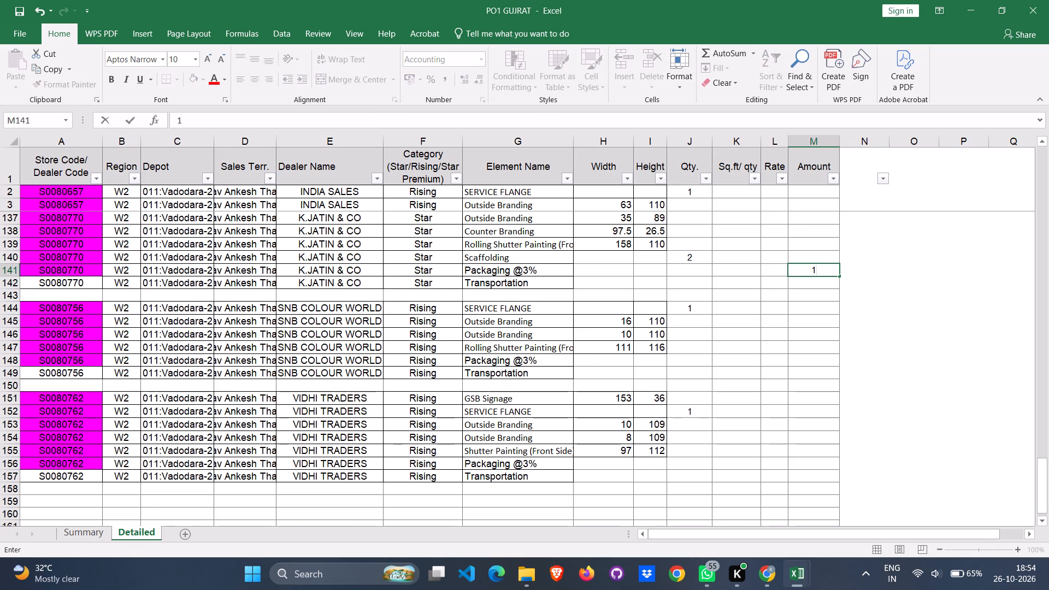
type("785.50")
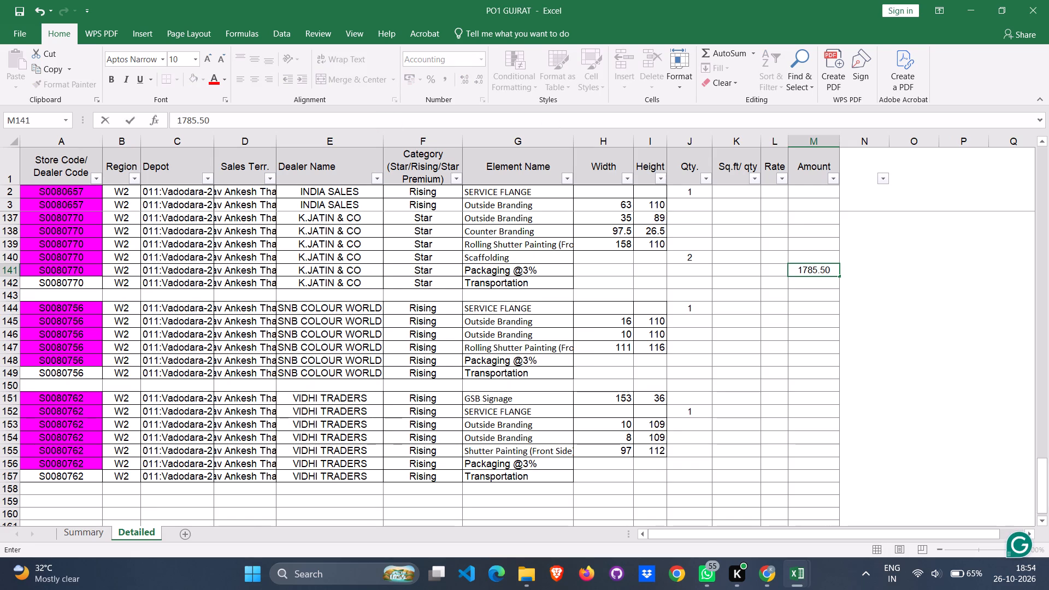
key("ctrl+s")
key("alt+Tab")
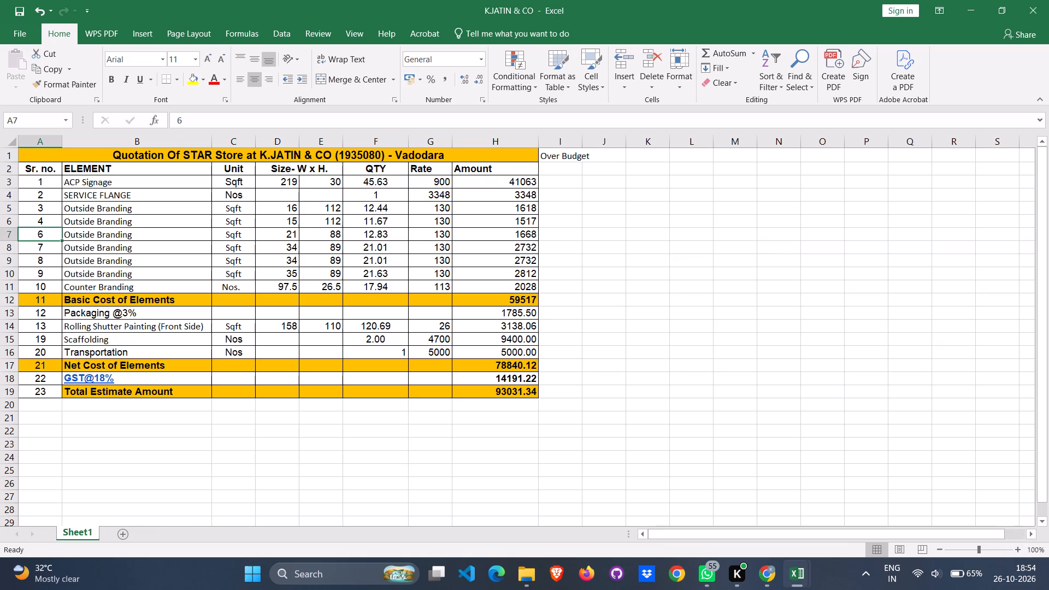
key("alt+Tab")
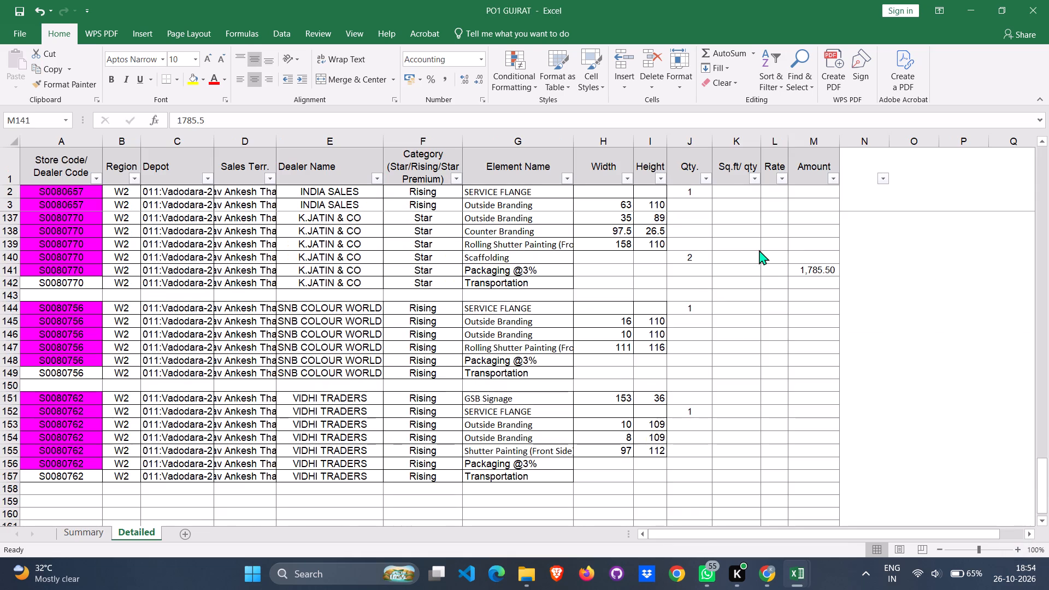
left_click(815, 283)
type("5000")
key("ctrl+s")
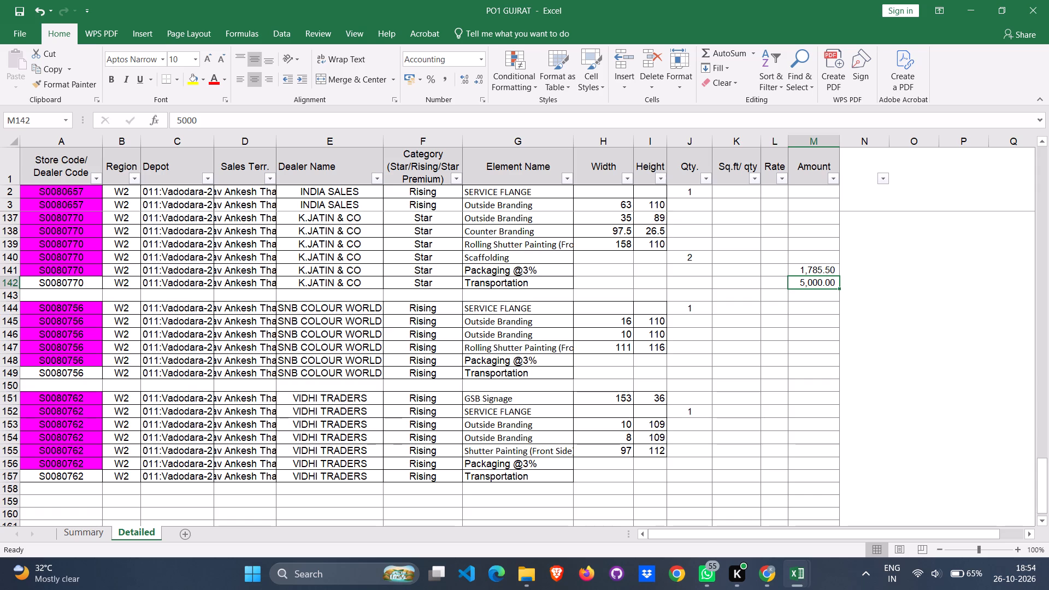
With SNB COLOUR WORLD's Packaging @3% Amount cell selected, close the K.JATIN & CO quotation and open SNB COLOUR WORLD, searching SEPARATAION ESTIMATE for SNB.
scroll(699, 314, "down", 3)
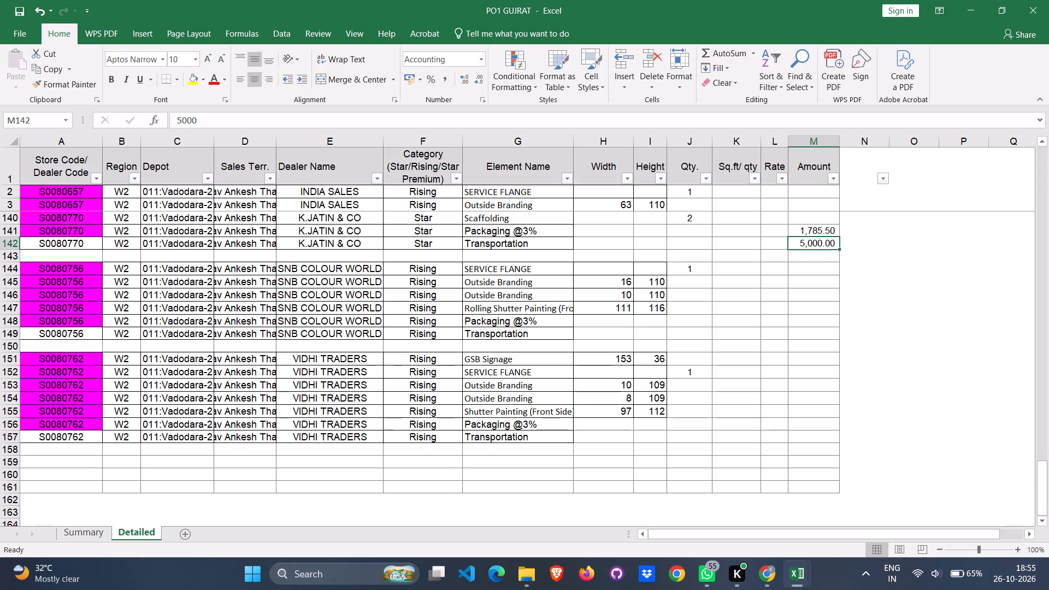
left_click(14, 322)
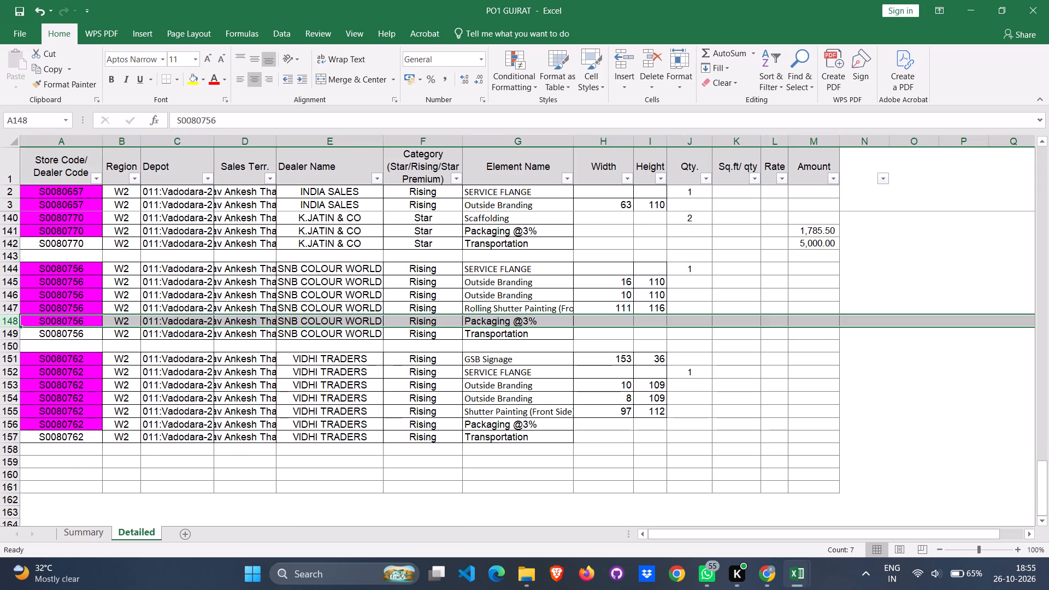
left_click(809, 319)
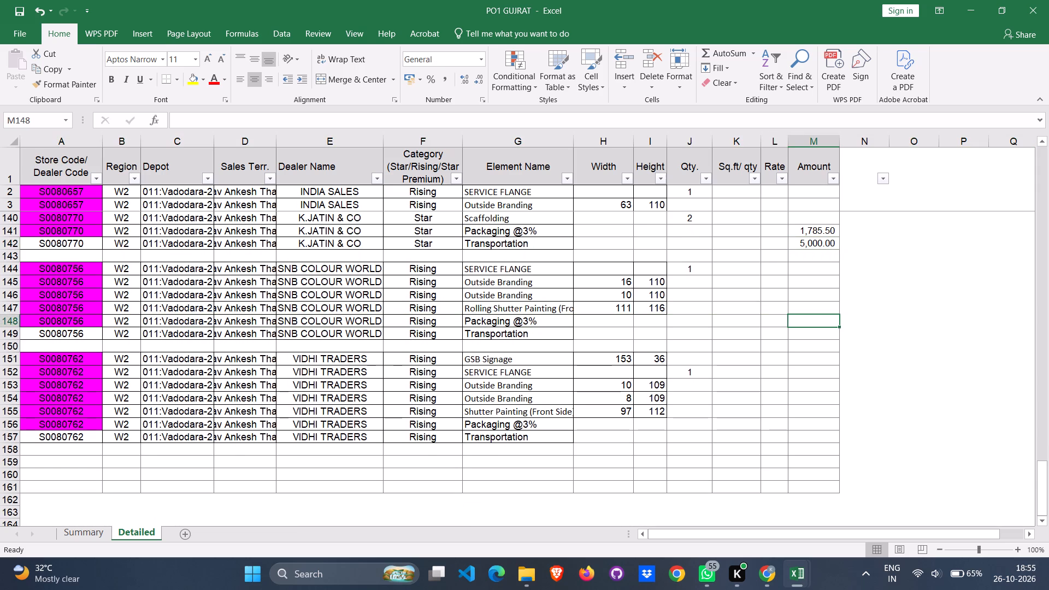
key("alt+Tab")
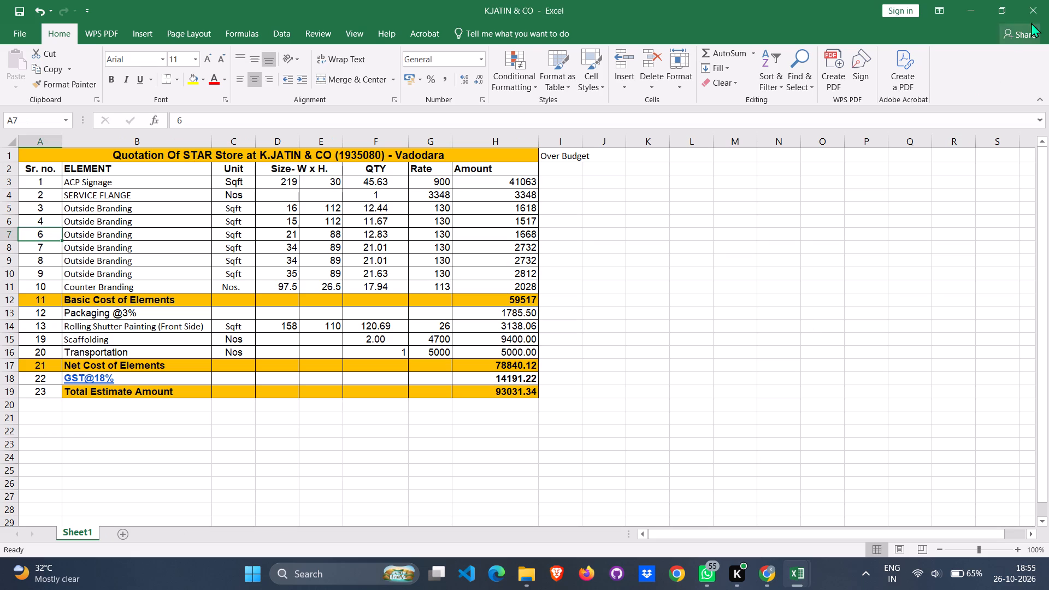
left_click(1032, 10)
key("alt+Tab")
left_click(1007, 38)
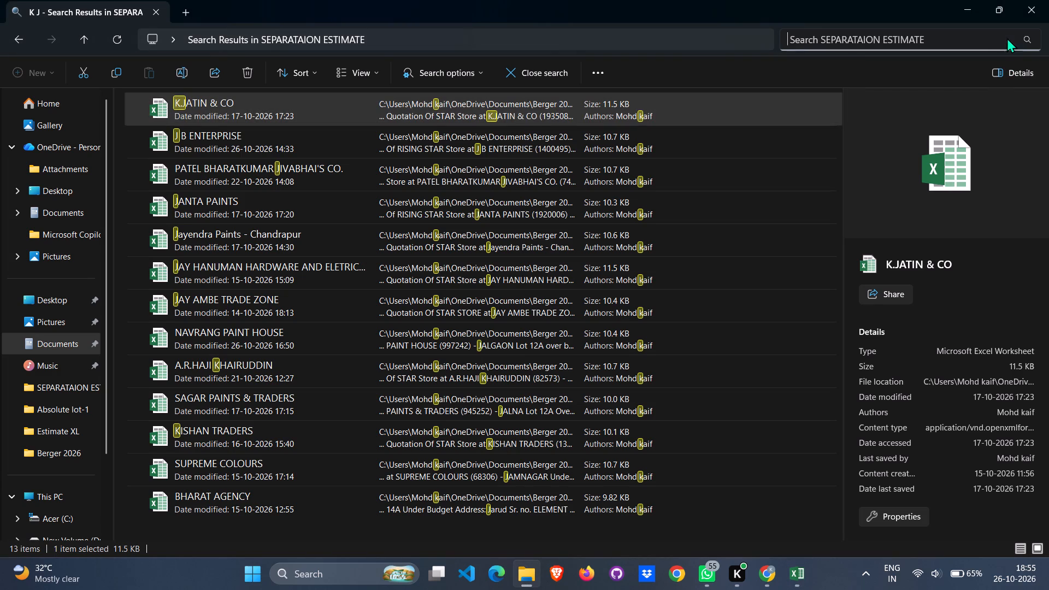
type("SNB")
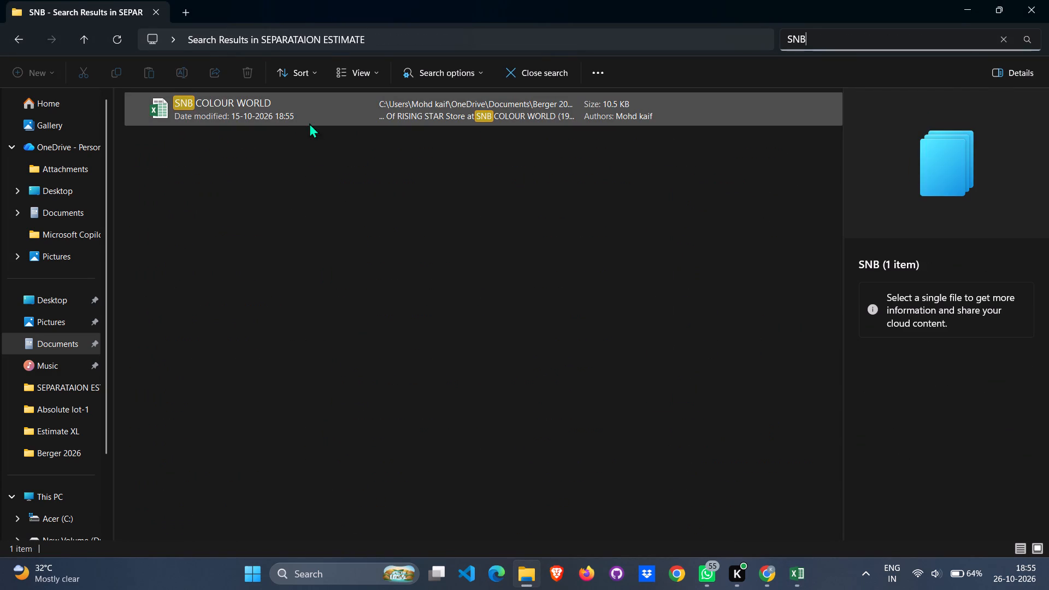
double_click(275, 116)
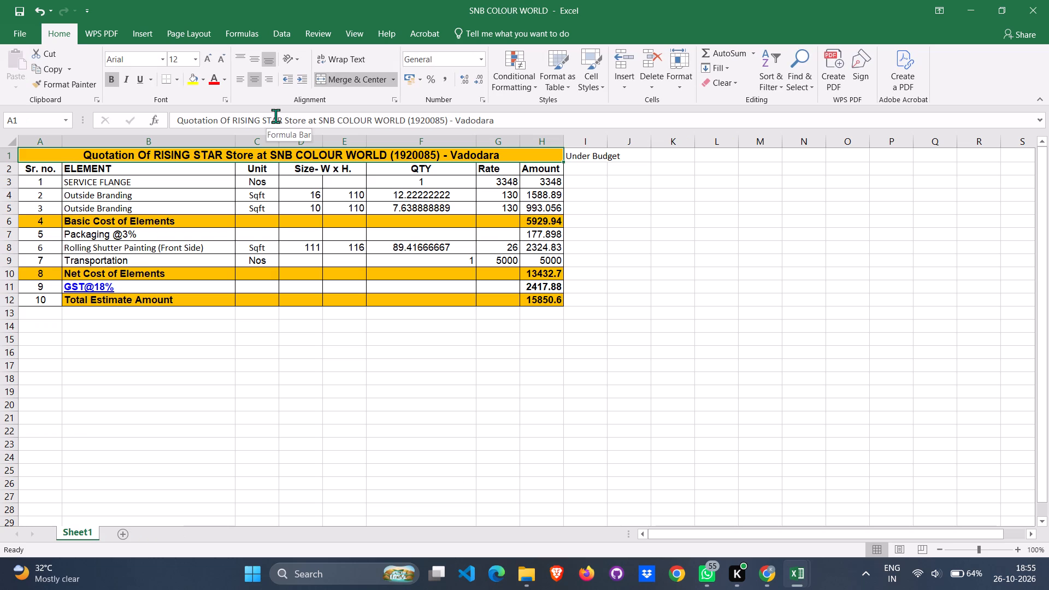
In PO1 GUJRAT's Detailed sheet, enter SNB COLOUR WORLD's Amounts: 177.89 for Packaging @3% and 5000 for Transportation, saving after each.
key("alt+Tab")
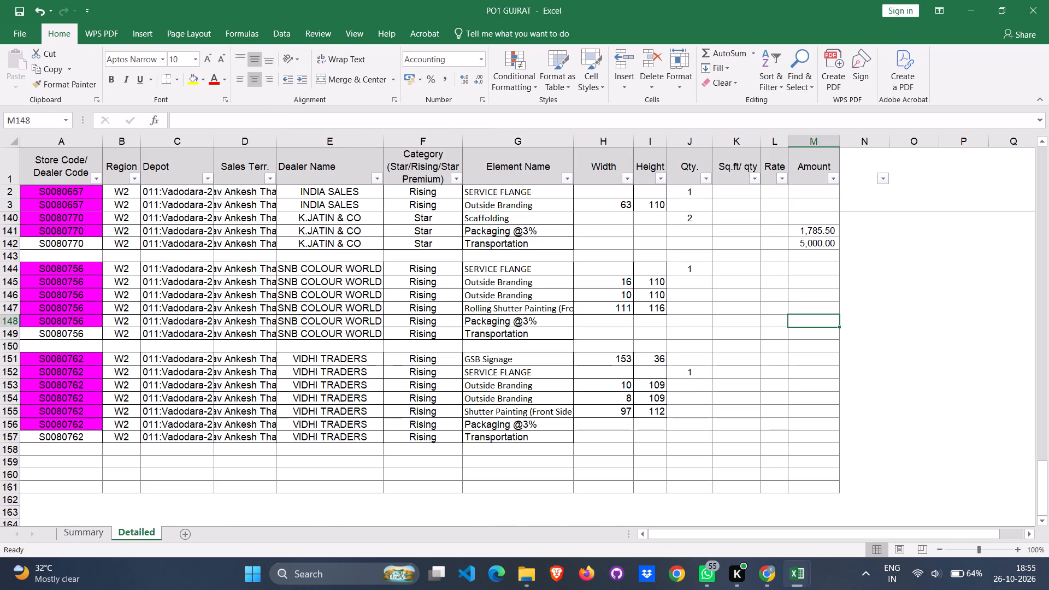
type("177.89")
key("ctrl+s")
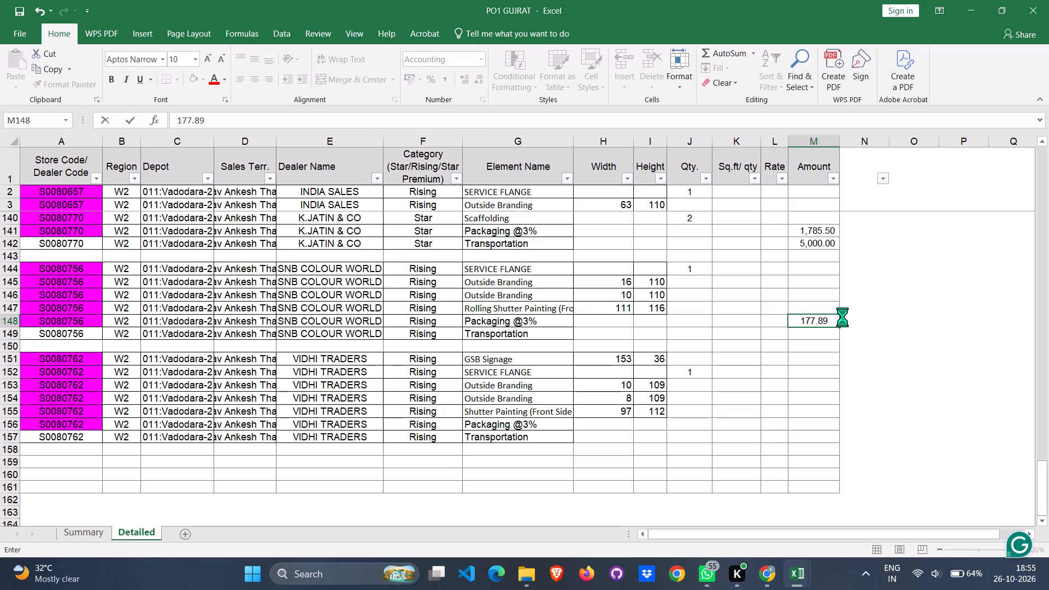
left_click(814, 335)
type("5000")
key("ctrl+s")
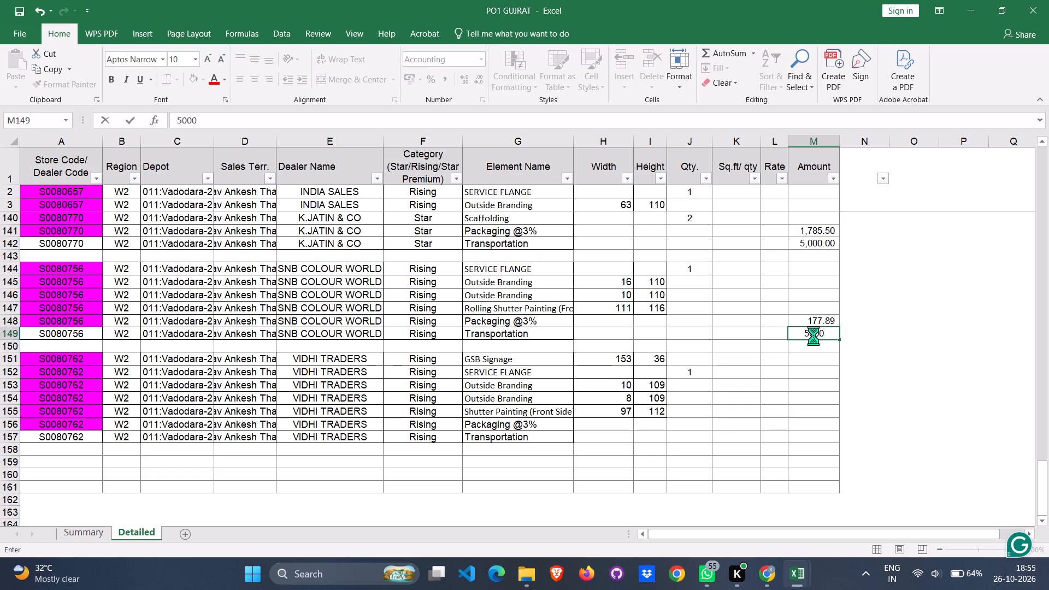
With VIDHI TRADERS's Packaging @3% Amount cell selected, close the SNB COLOUR WORLD quotation and open VIDHI TRADERS, searching SEPARATAION ESTIMATE for VIDHI.
left_click(18, 427)
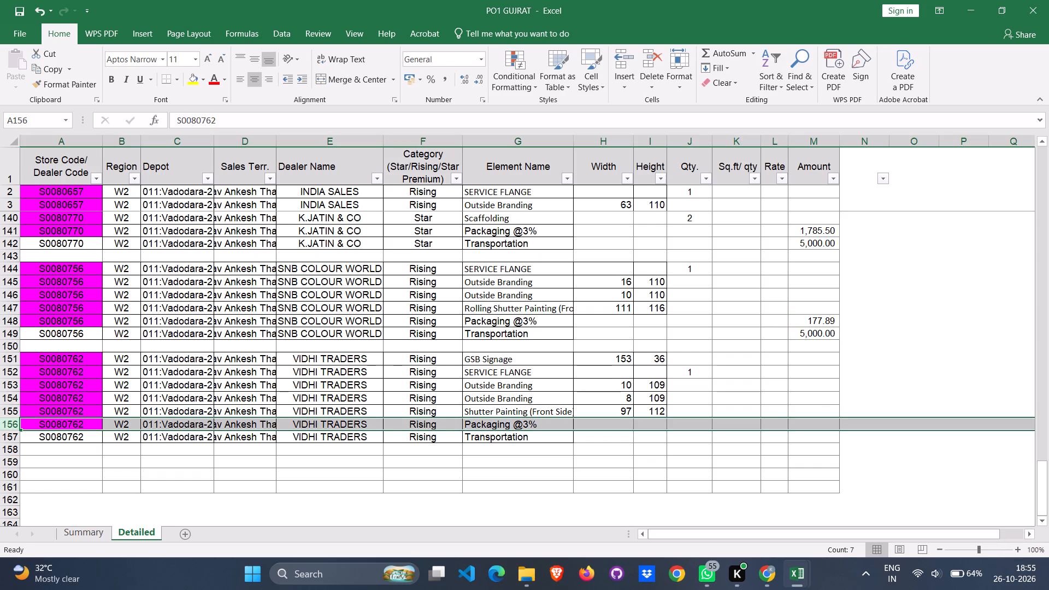
left_click(807, 425)
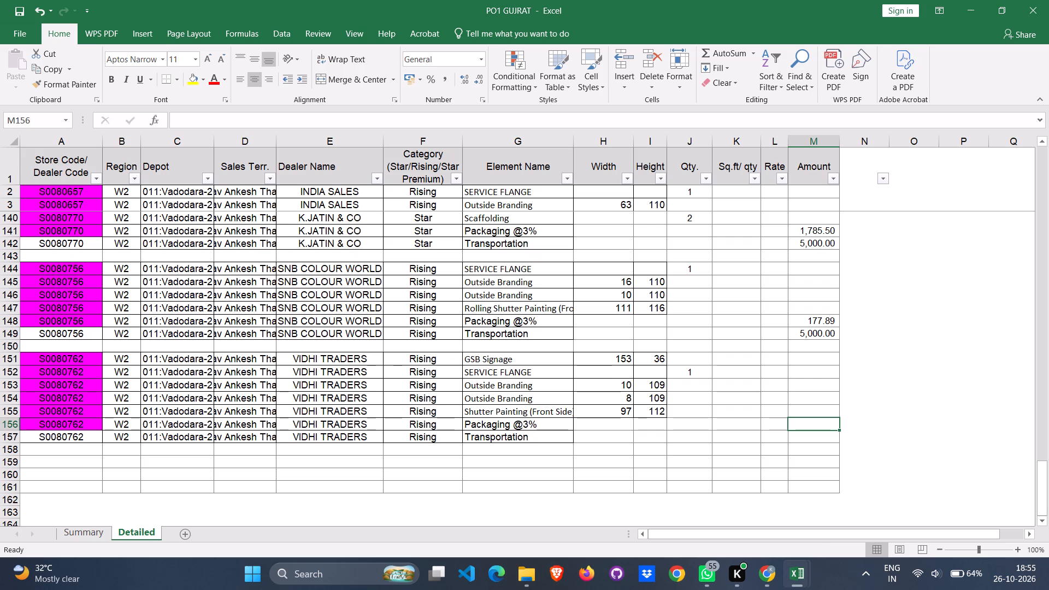
key("alt+Tab")
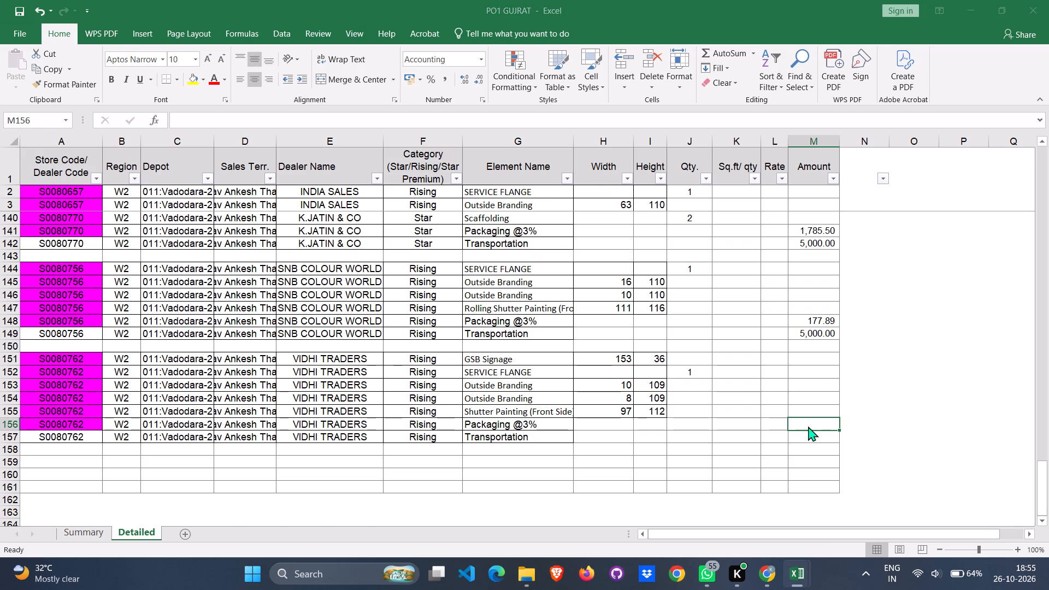
key("alt+Tab")
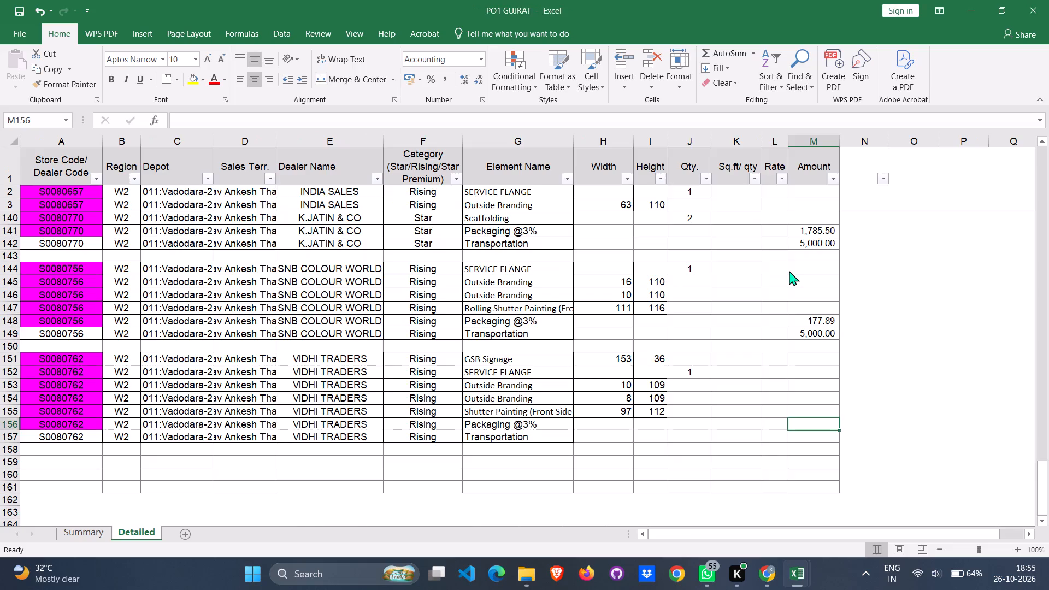
key("alt+Tab")
left_click(1035, 15)
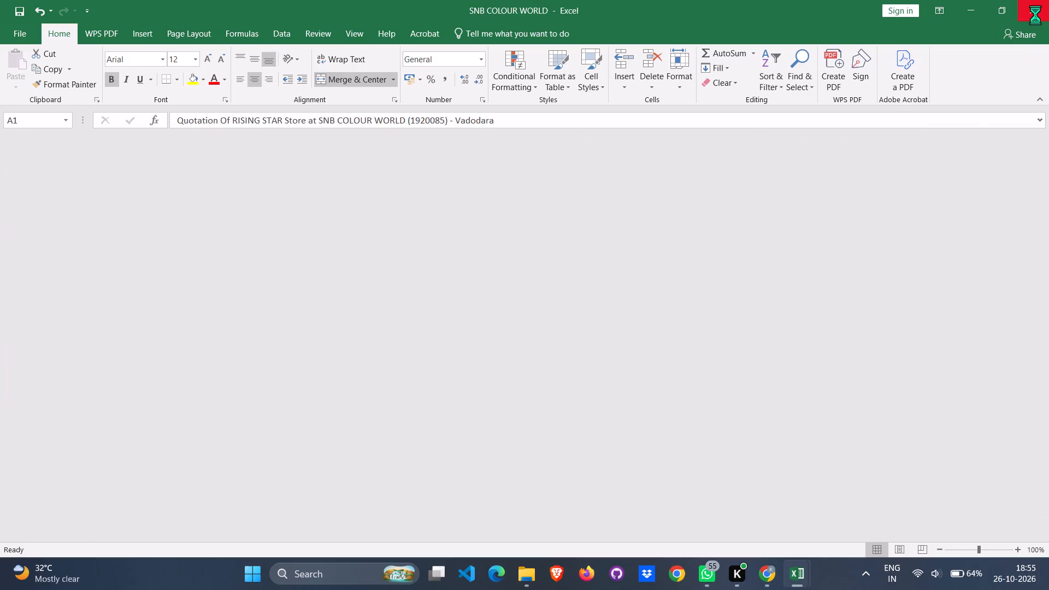
key("alt+Tab")
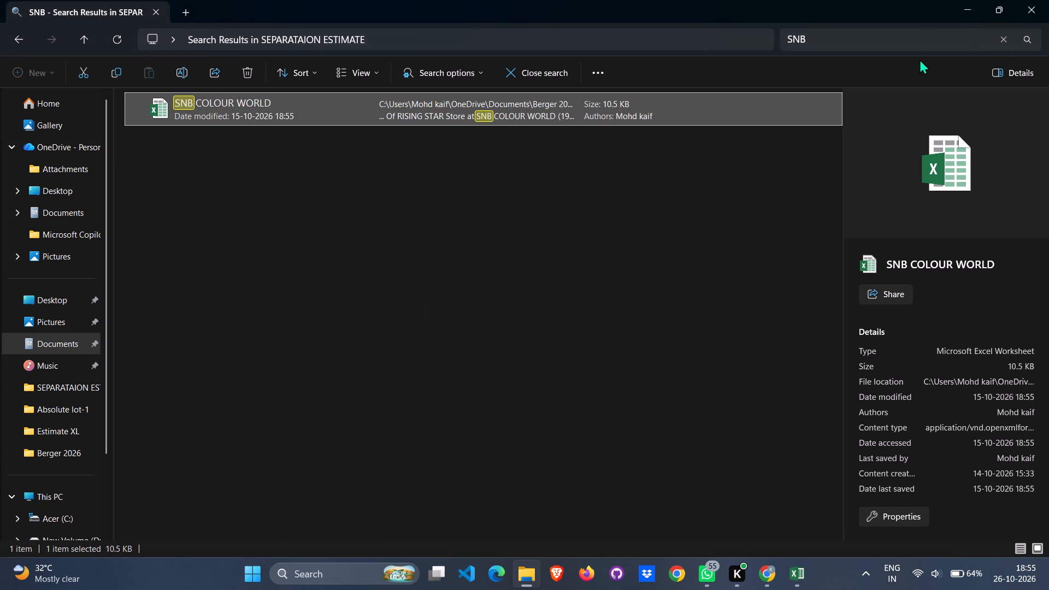
left_click(1000, 38)
type("VIDHI")
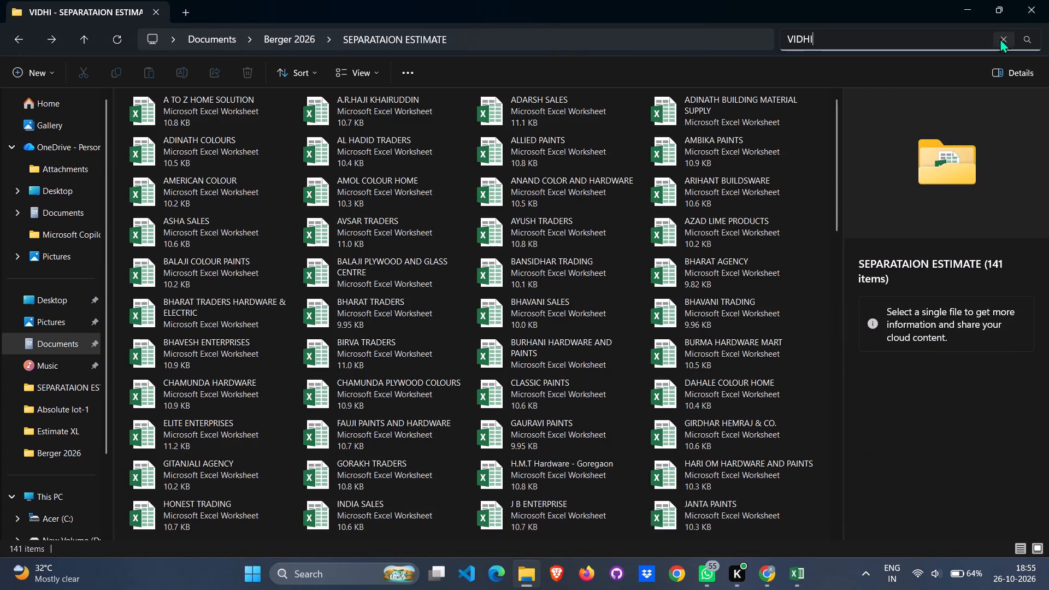
double_click(314, 121)
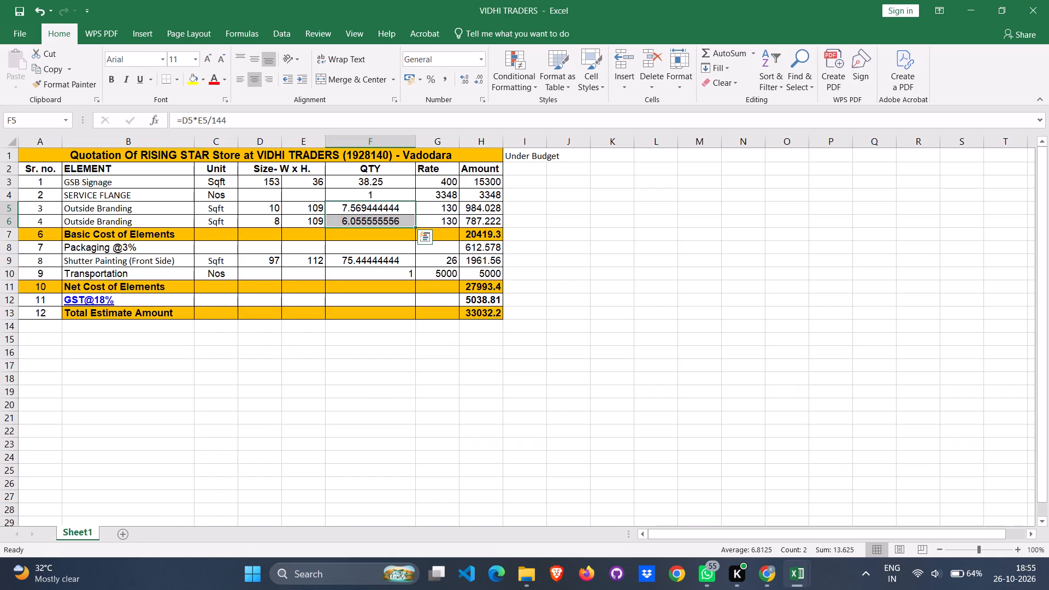
In PO1 GUJRAT's Detailed sheet, enter 612.57 as VIDHI TRADERS's Packaging @3% Amount and save the workbook.
key("alt+Tab")
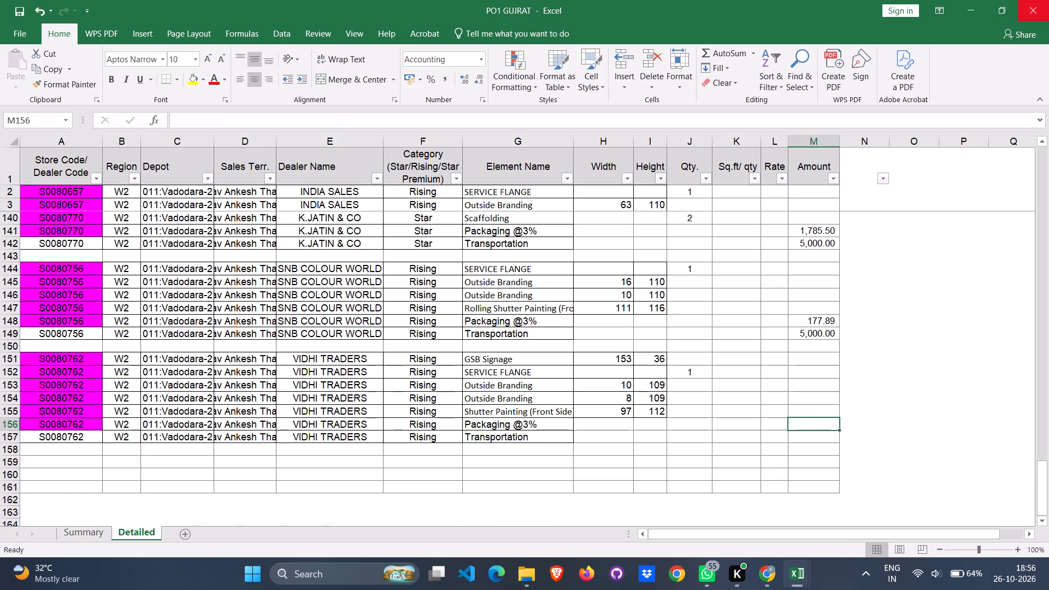
key("6")
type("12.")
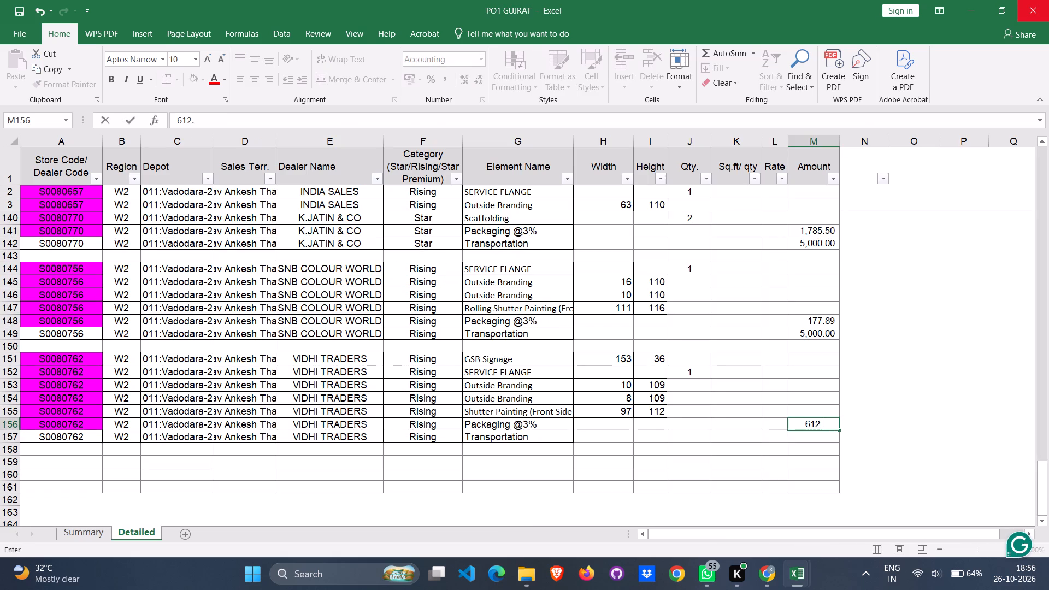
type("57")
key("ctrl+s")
Select VIDHI TRADERS's Transportation Amount cell in the Detailed sheet.
left_click(812, 434)
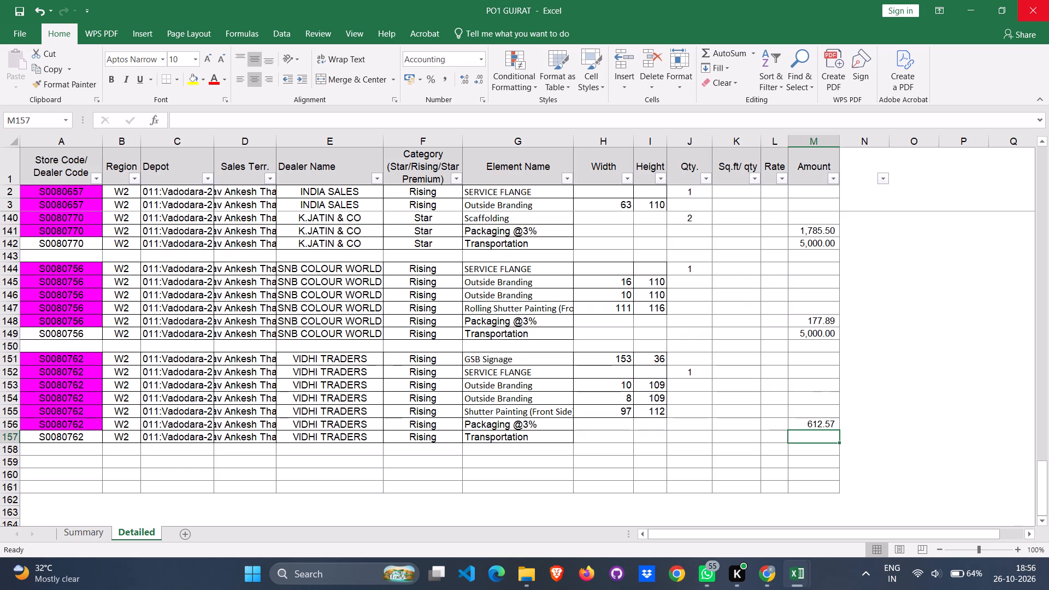
Enter 5000 as VIDHI TRADERS's Transportation Amount in PO1 GUJRAT's Detailed sheet and save the workbook.
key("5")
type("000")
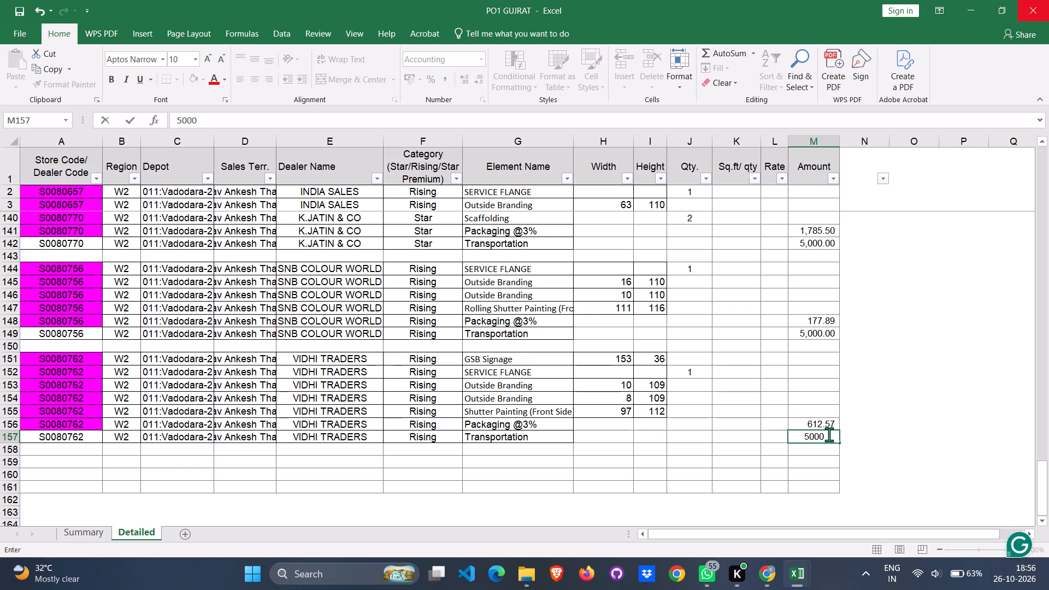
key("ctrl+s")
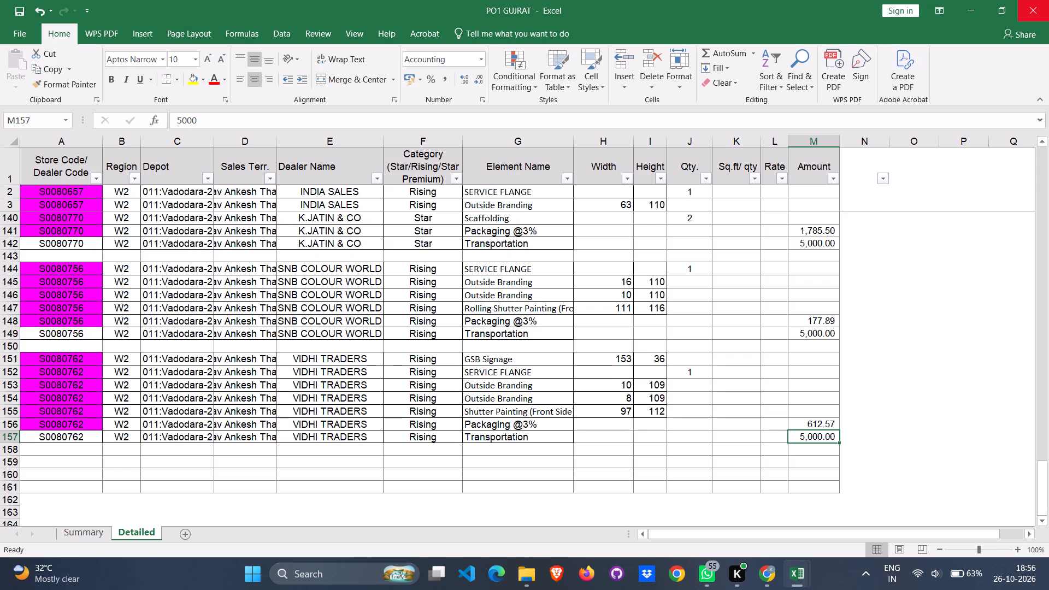
triple_click(20, 8)
left_click(20, 8)
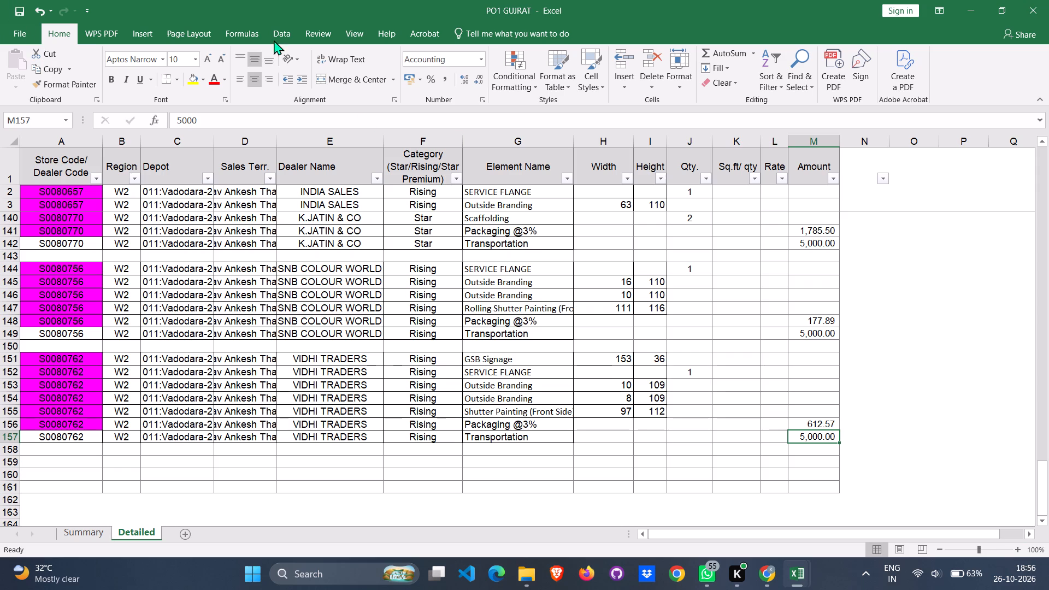
Close the PO1 GUJRAT workbook and the VIDHI TRADERS quotation.
left_click(1025, 11)
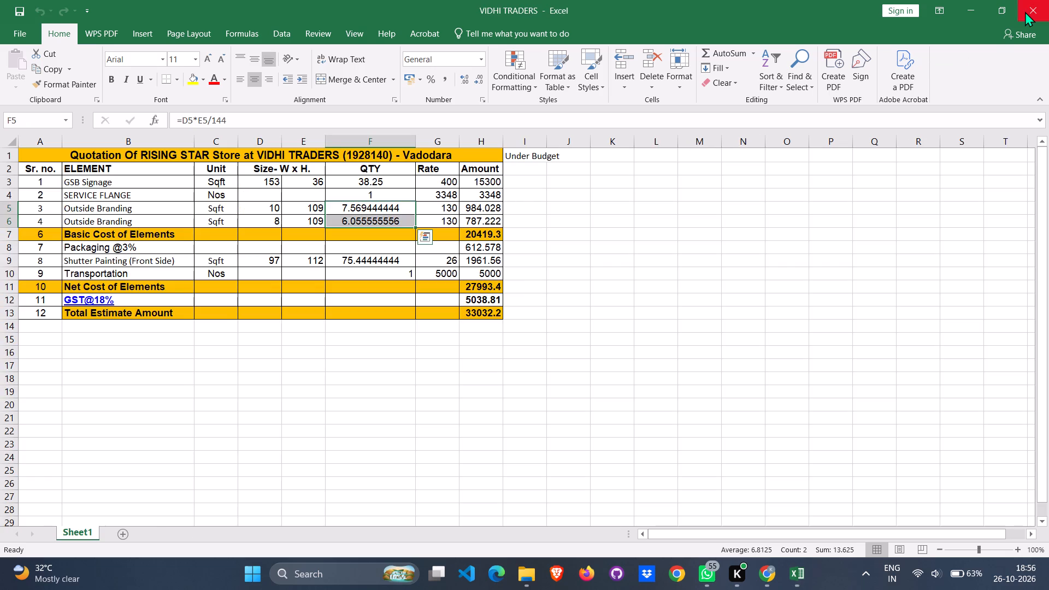
left_click(1025, 11)
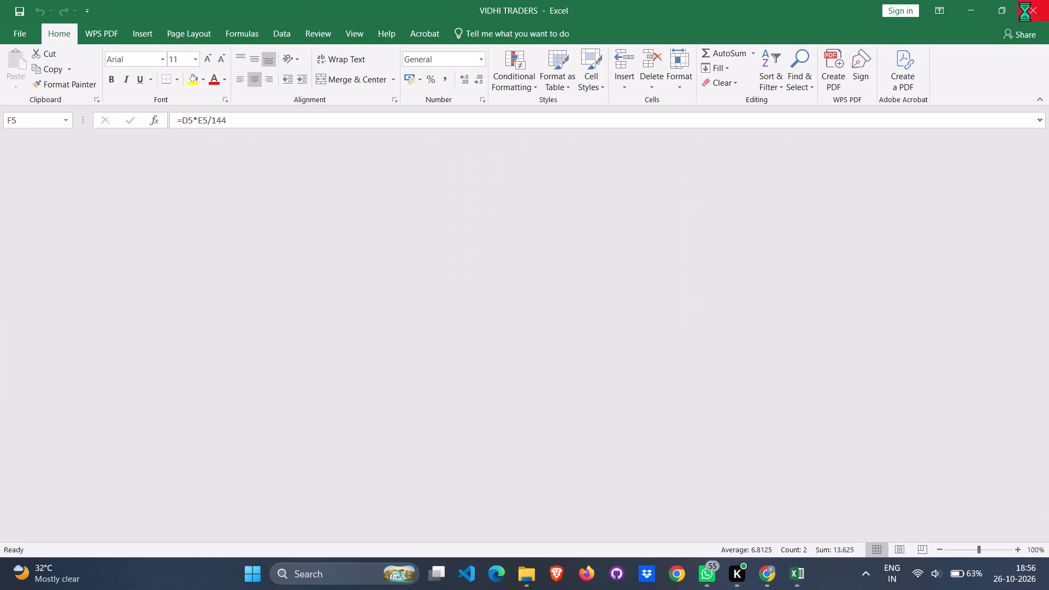
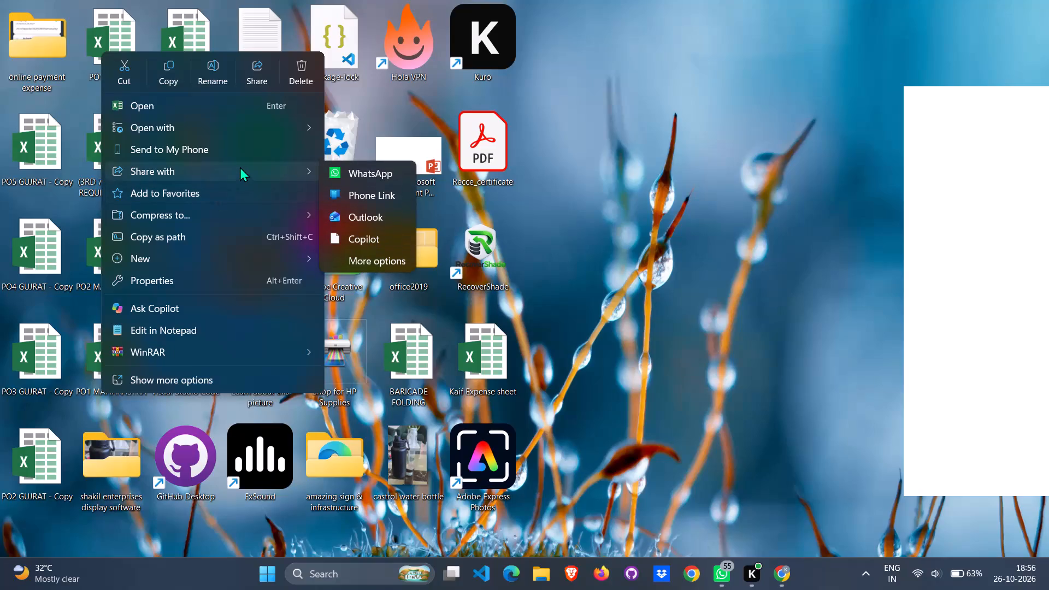
Share the PO1 GUJRAT workbook from the desktop through WhatsApp.
left_click(353, 173)
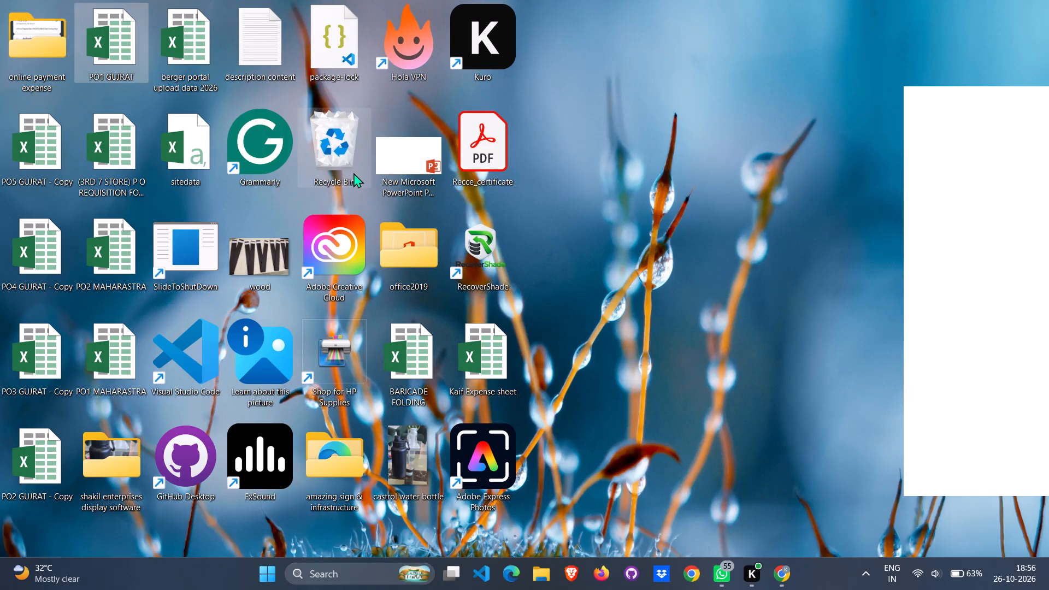